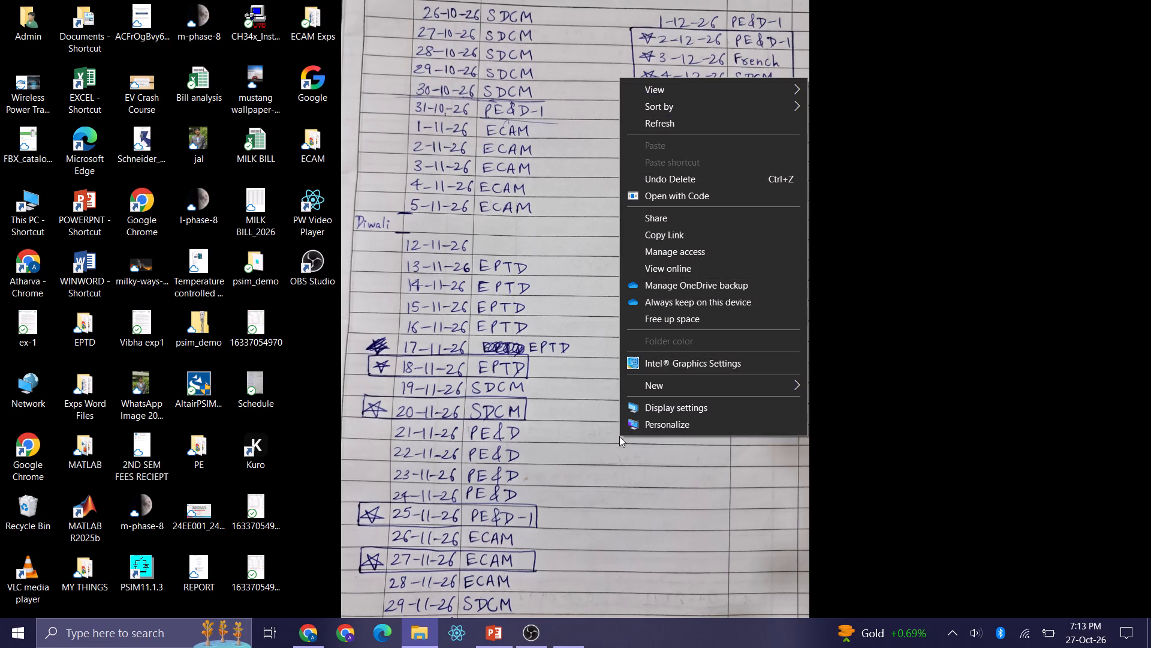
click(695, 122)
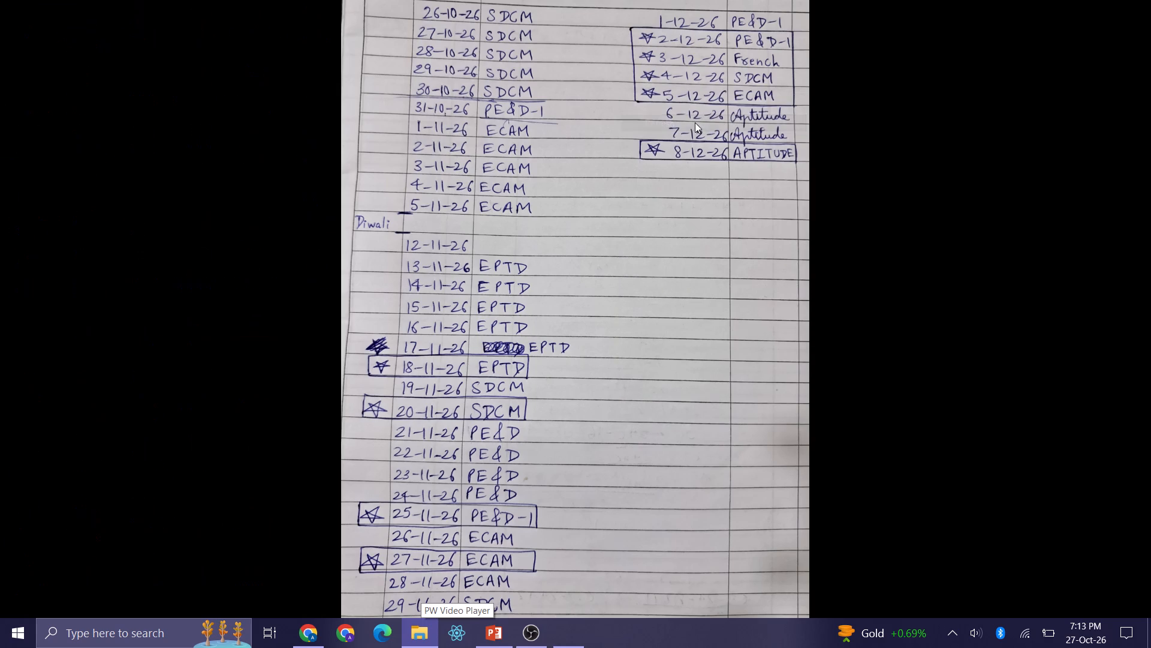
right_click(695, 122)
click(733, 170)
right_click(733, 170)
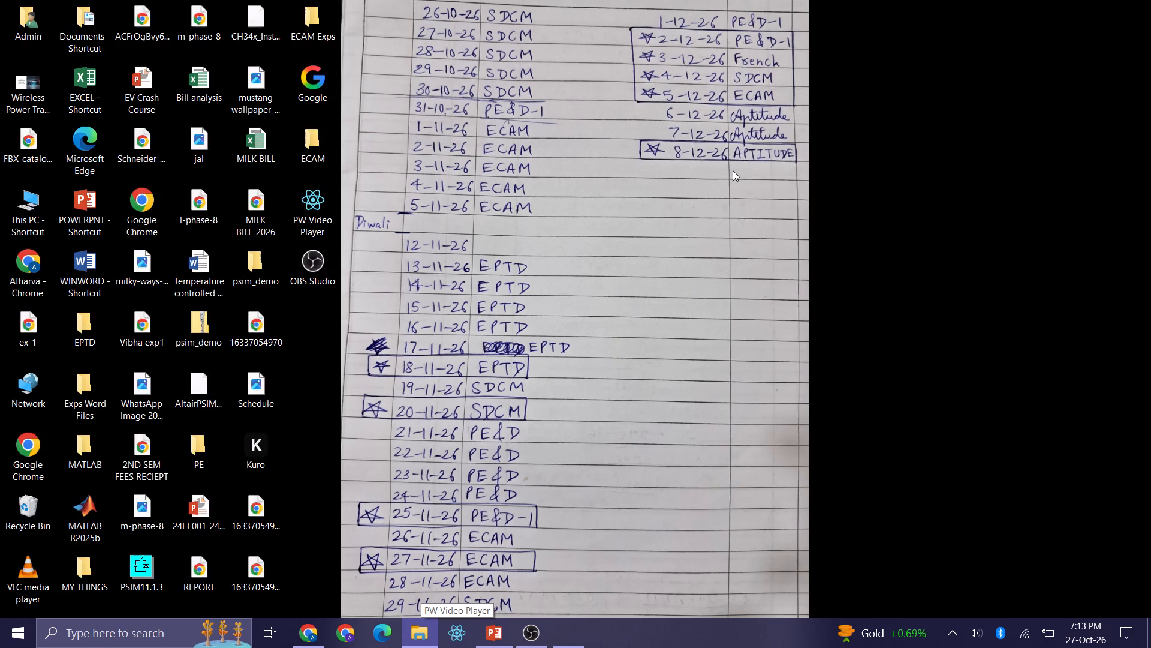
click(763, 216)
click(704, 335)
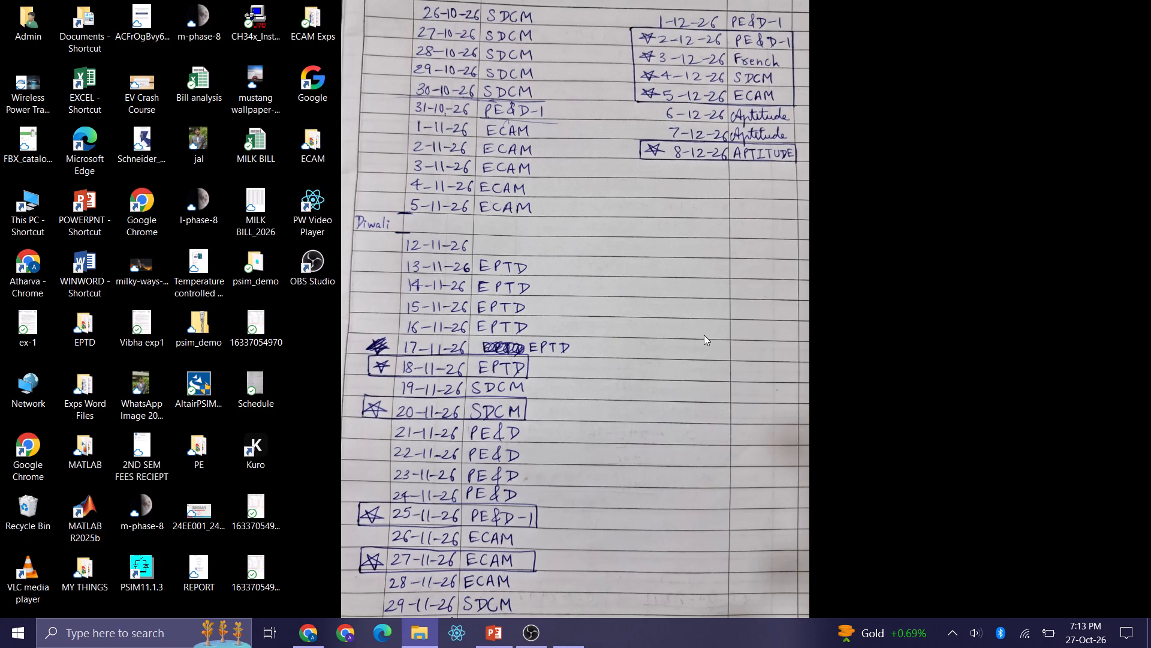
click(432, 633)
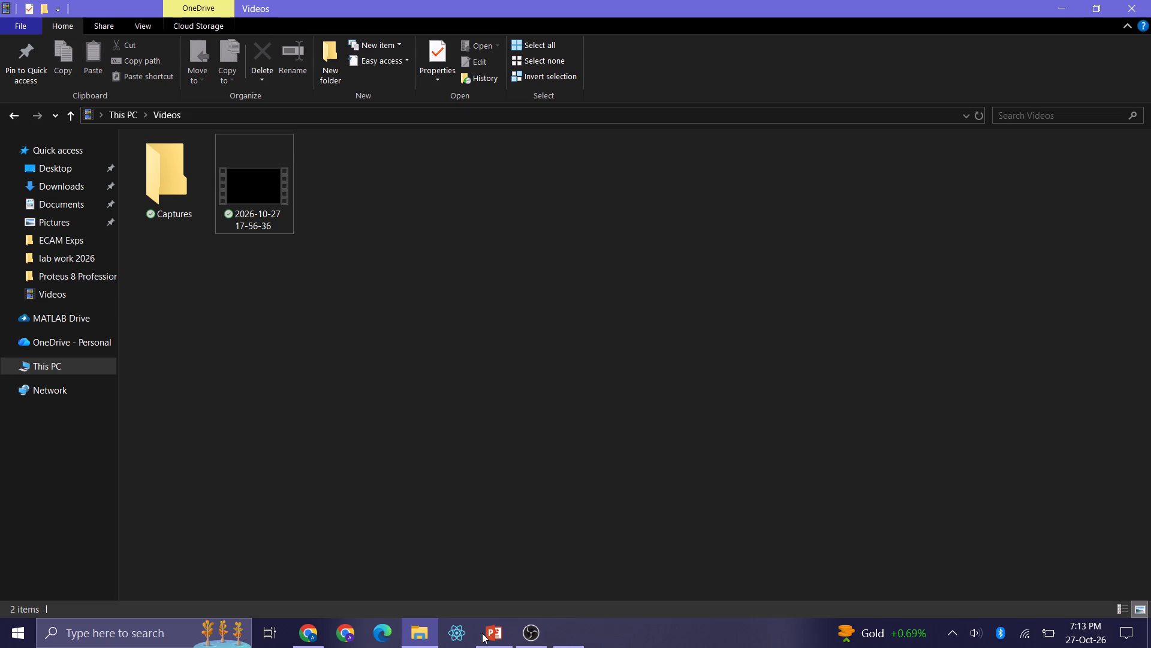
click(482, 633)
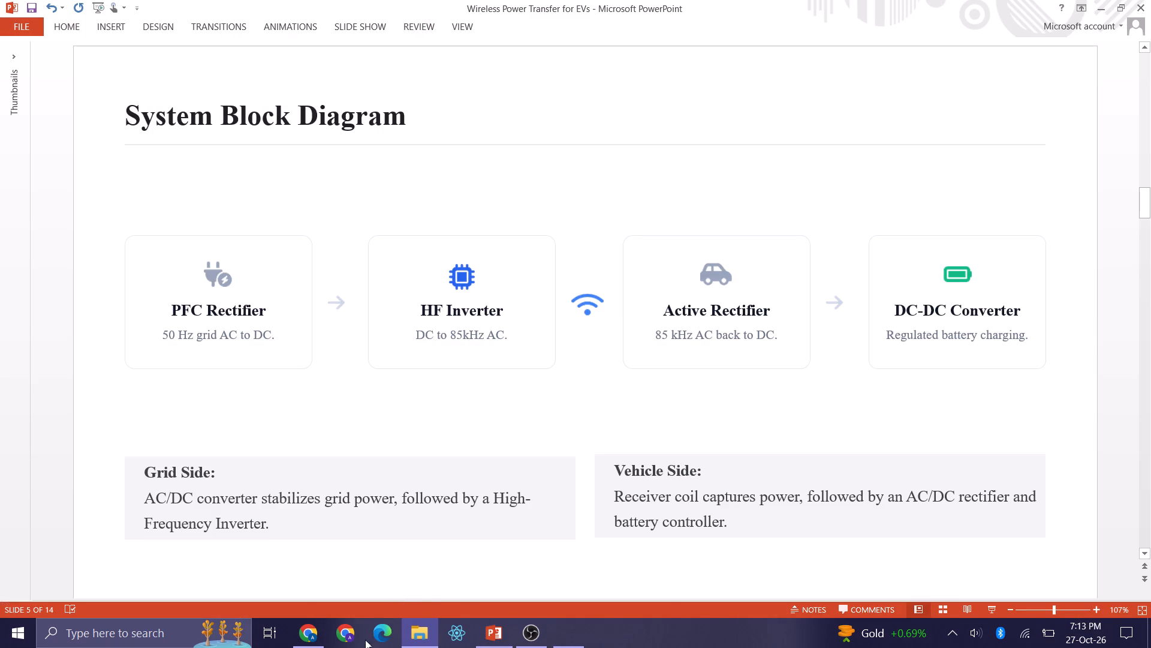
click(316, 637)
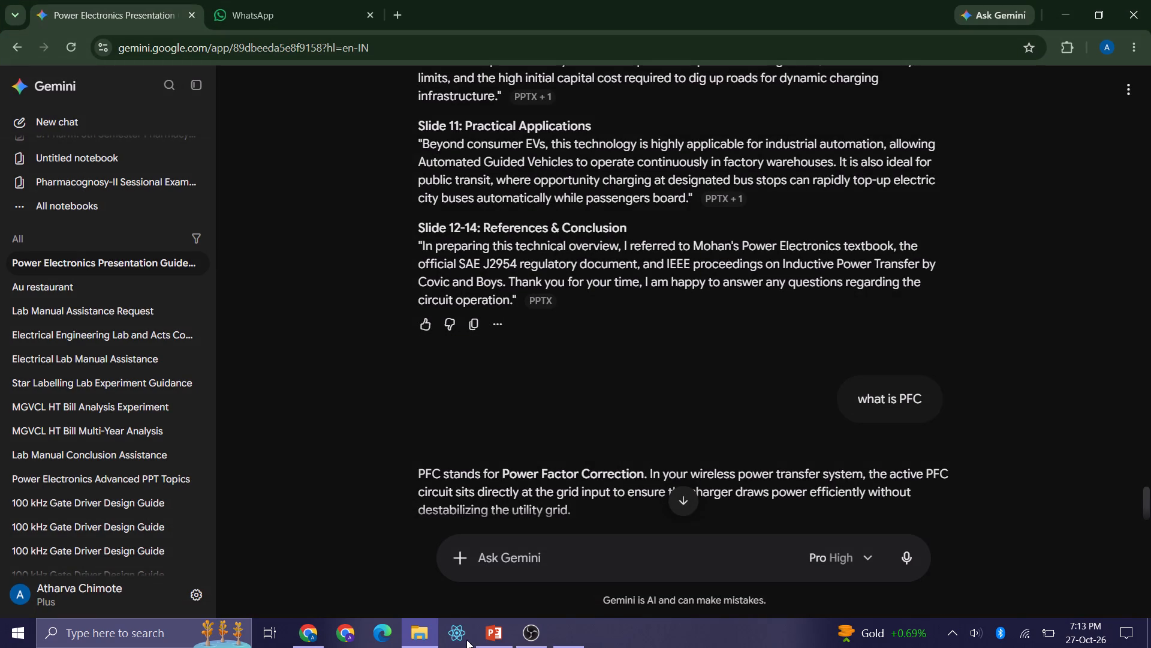
In PowerPoint, copy the car charging diagram picture from the "Practical Block Diagram" slide.
click(488, 640)
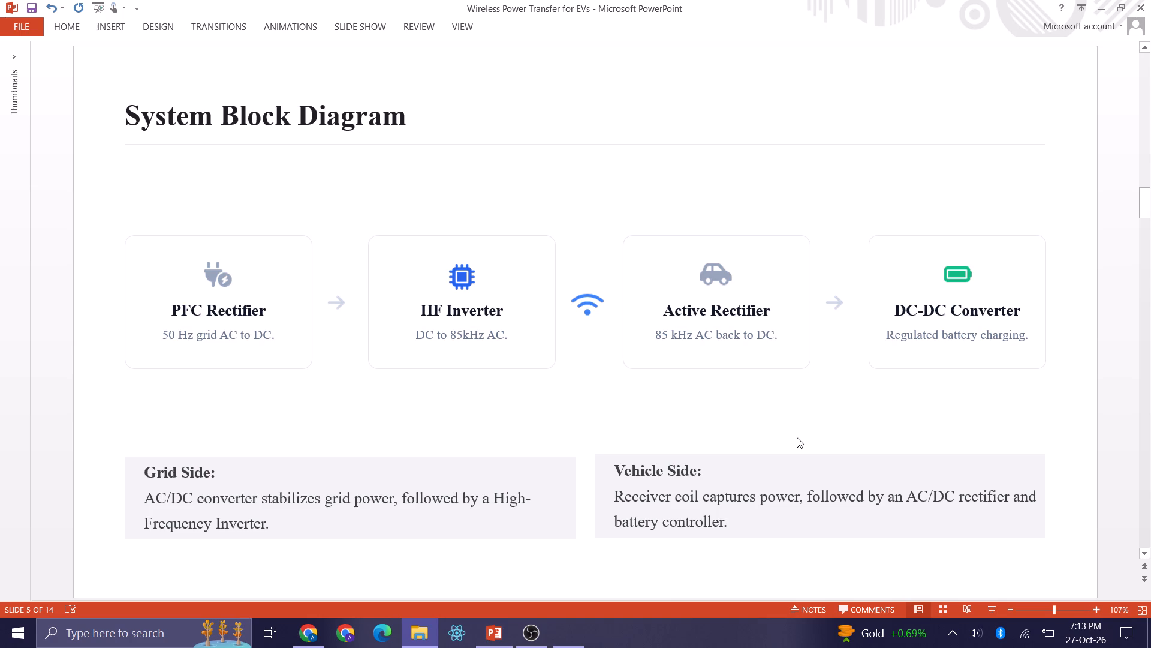
key(Left)
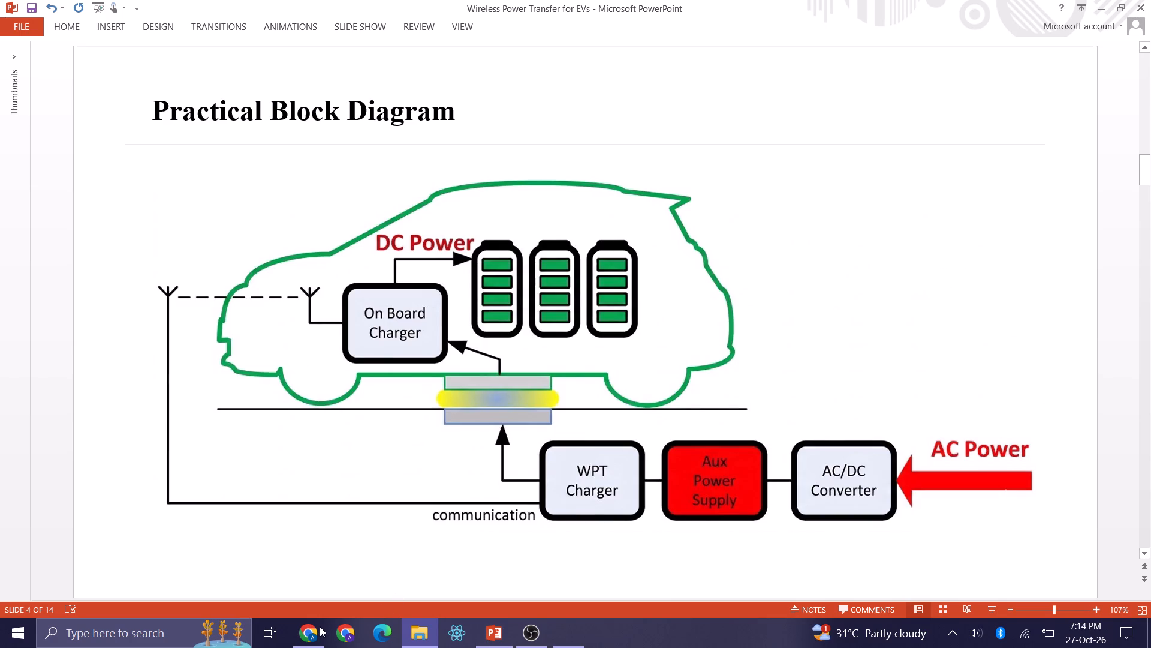
right_click(530, 467)
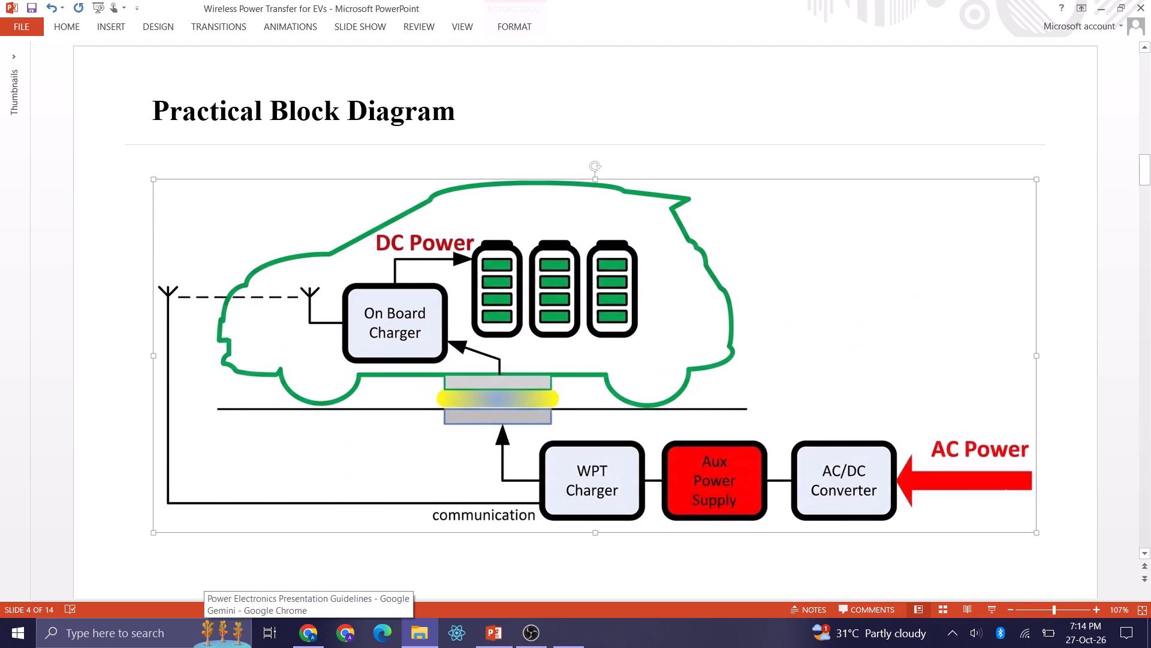
click(505, 453)
key(ctrl+c)
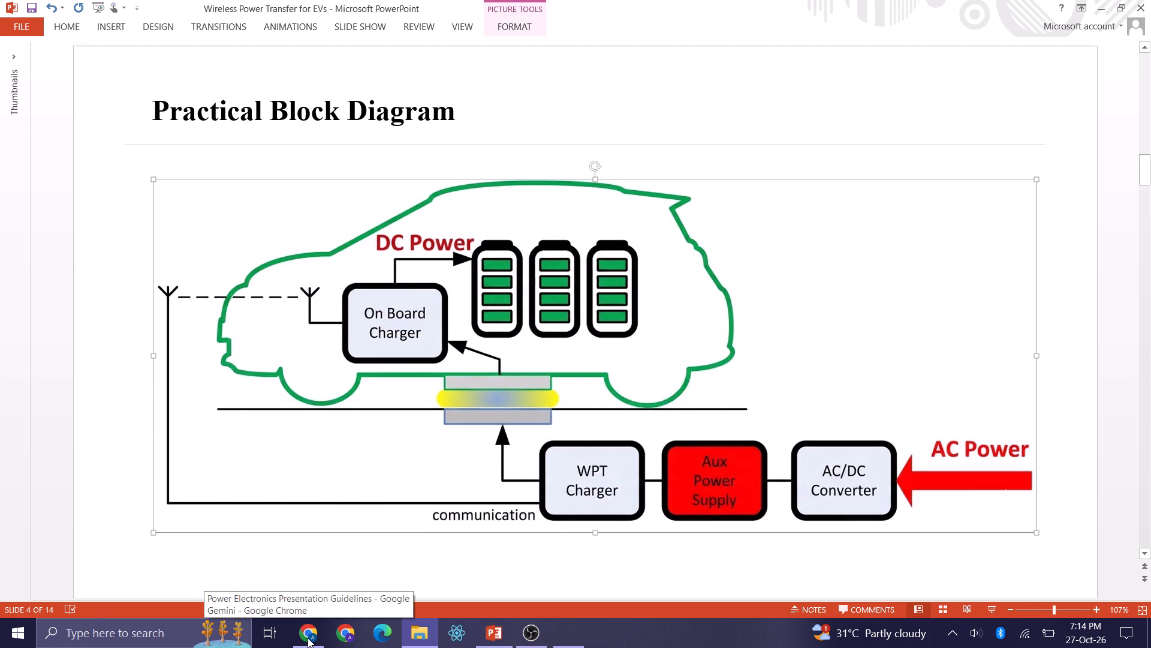
Switch to Google Chrome and open a new tab.
click(308, 638)
click(397, 4)
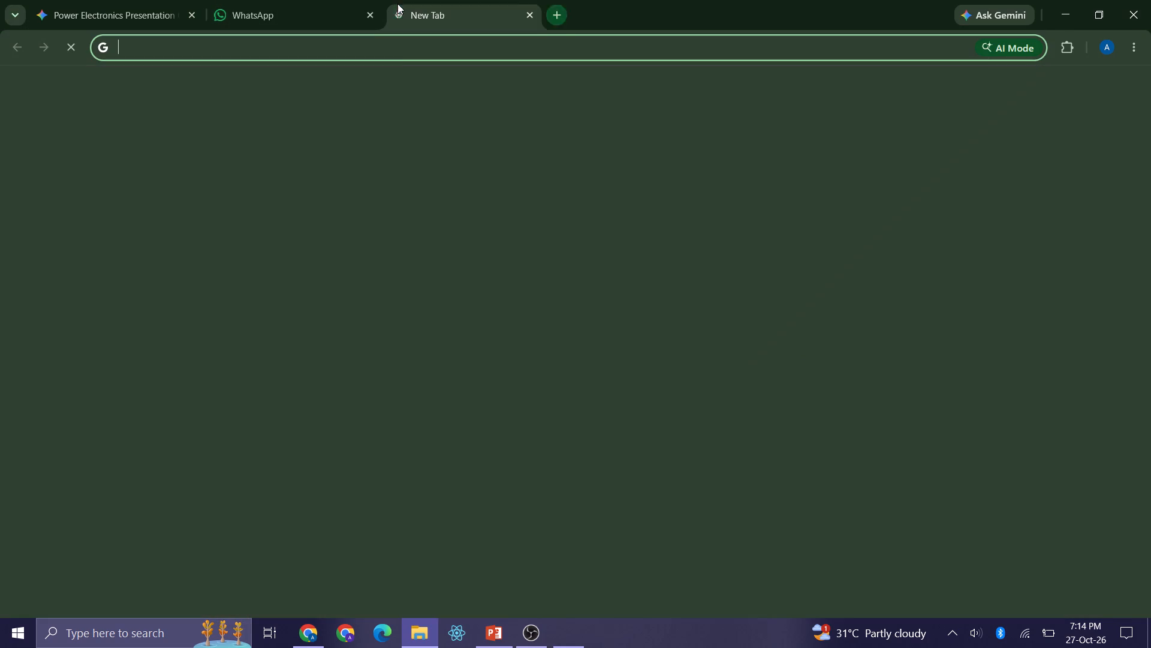
Paste the copied image into a Google query and submit it with the prompt "Make this image such that i can edit the text in it".
key(ctrl+v)
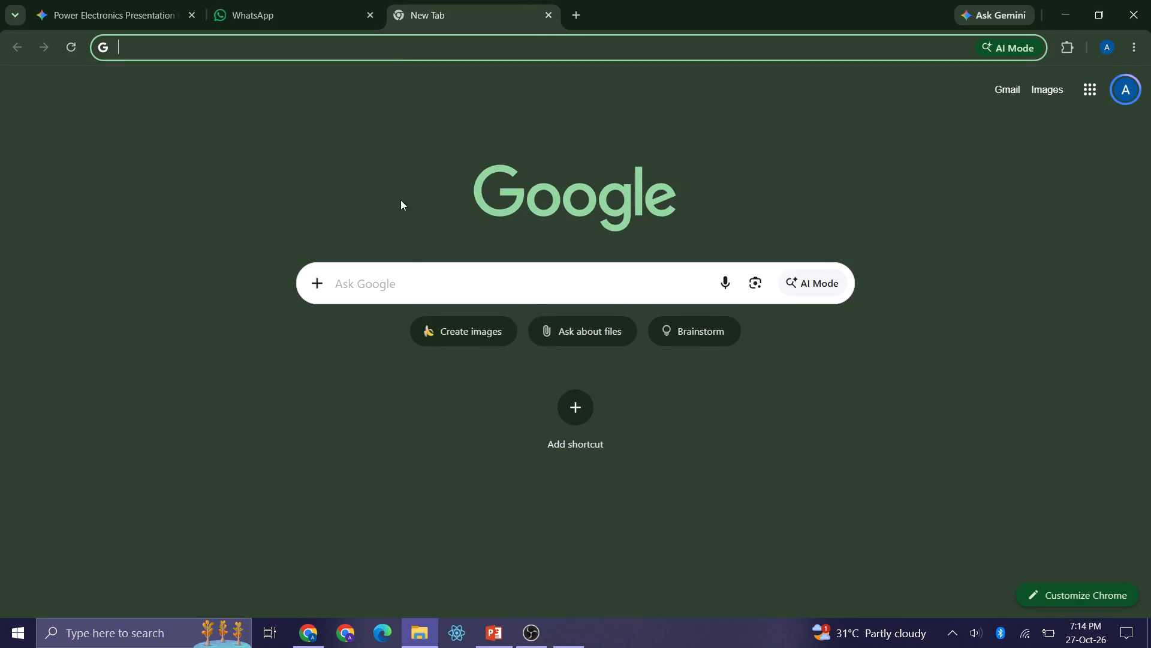
click(401, 294)
key(ctrl+v)
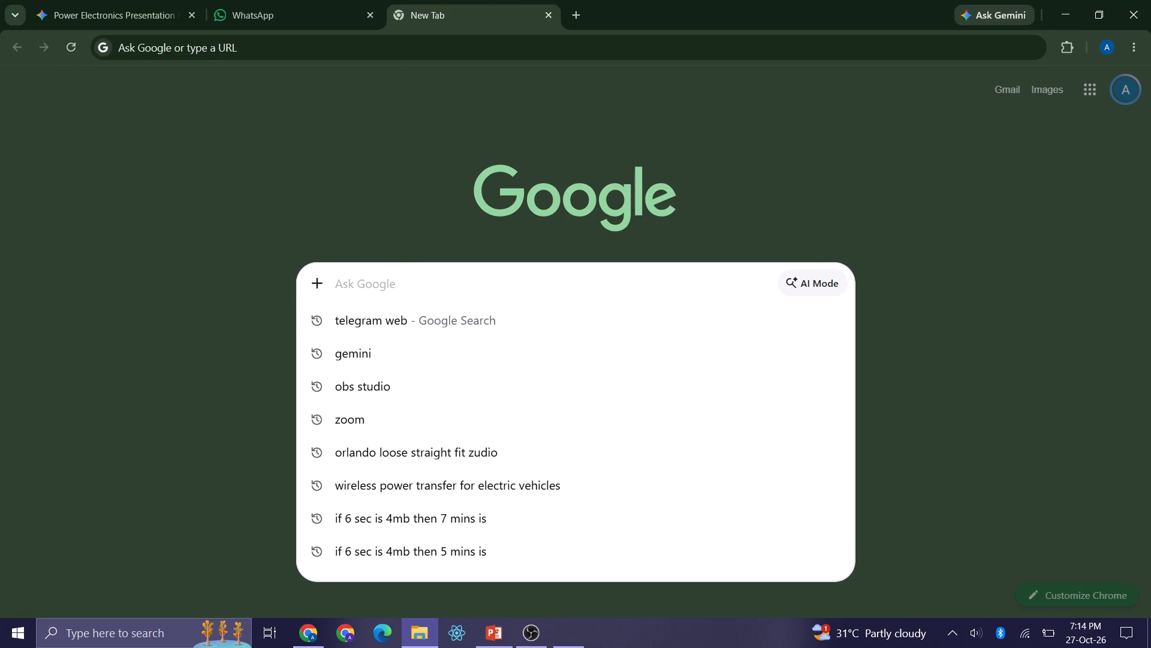
key(m)
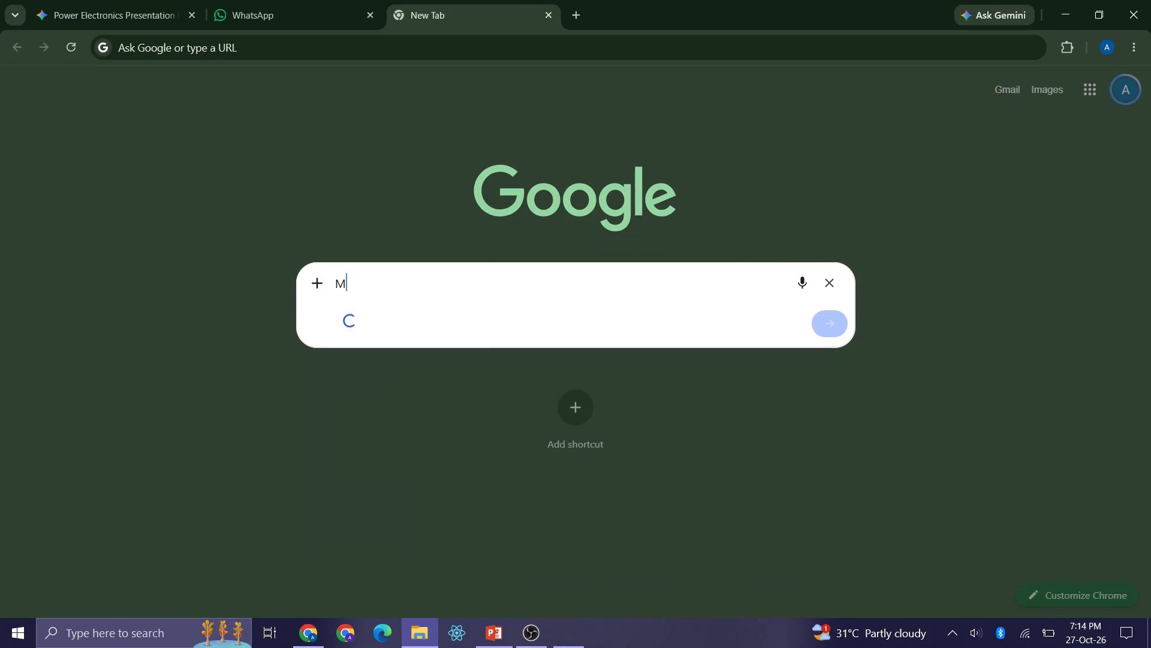
text(ake this image such that i)
key(space)
text(can)
key(space)
text(edit the text)
key(space)
text(in it)
key(Return)
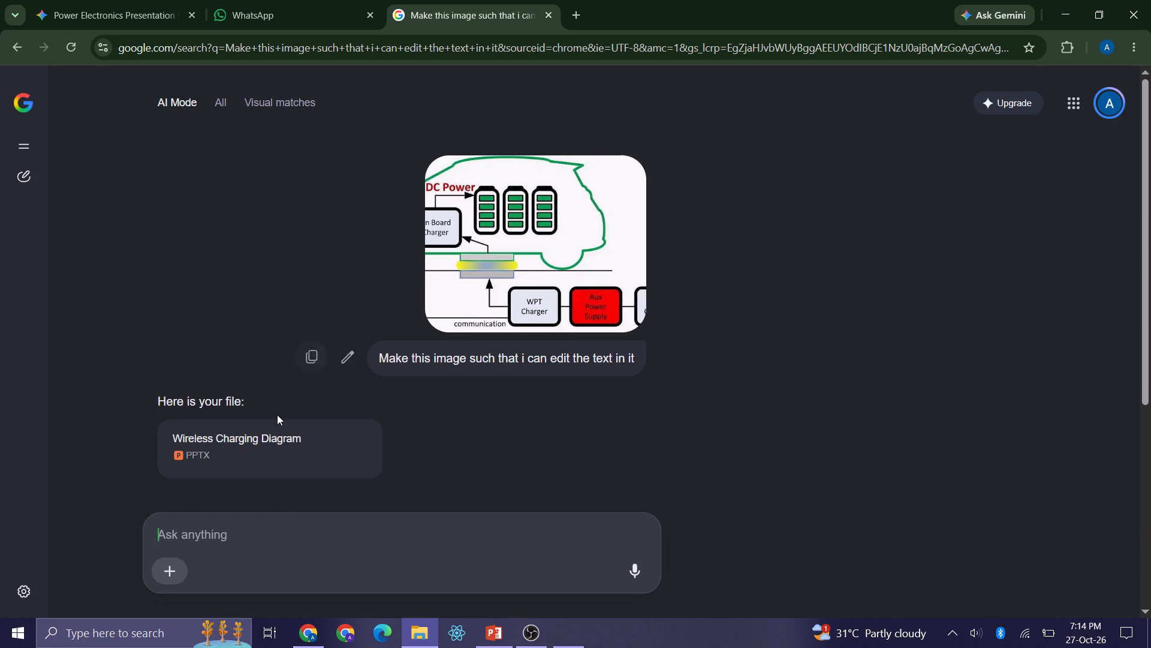
Download the generated Wireless Charging Diagram PPTX and open it in PowerPoint with editing enabled.
click(264, 461)
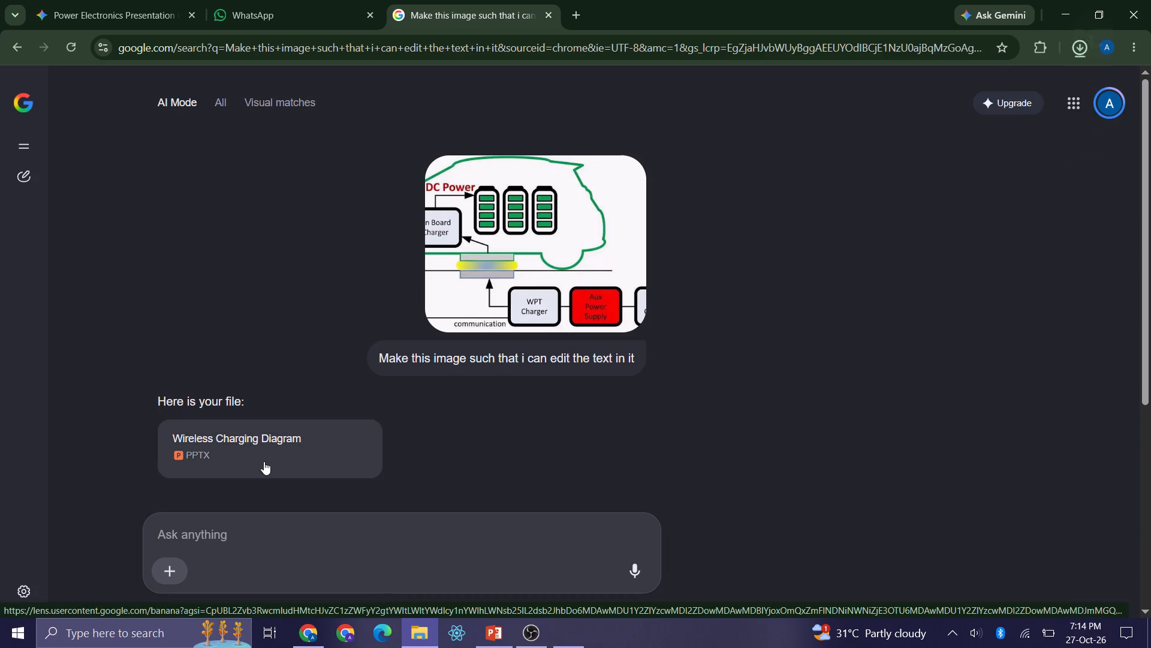
click(983, 77)
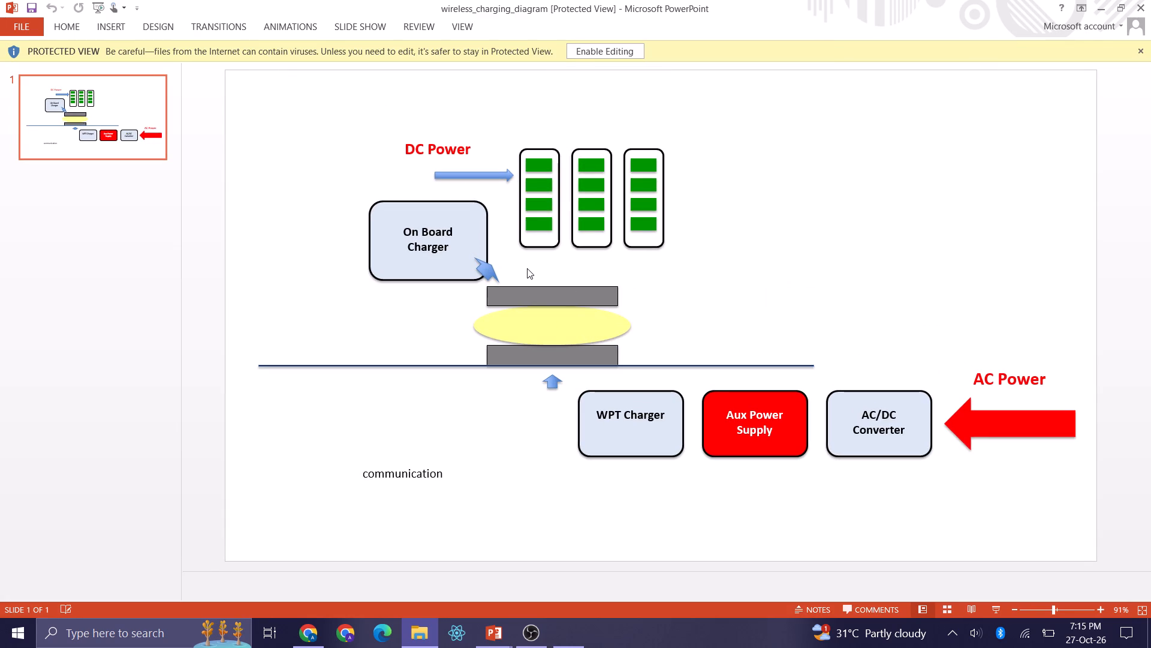
click(592, 53)
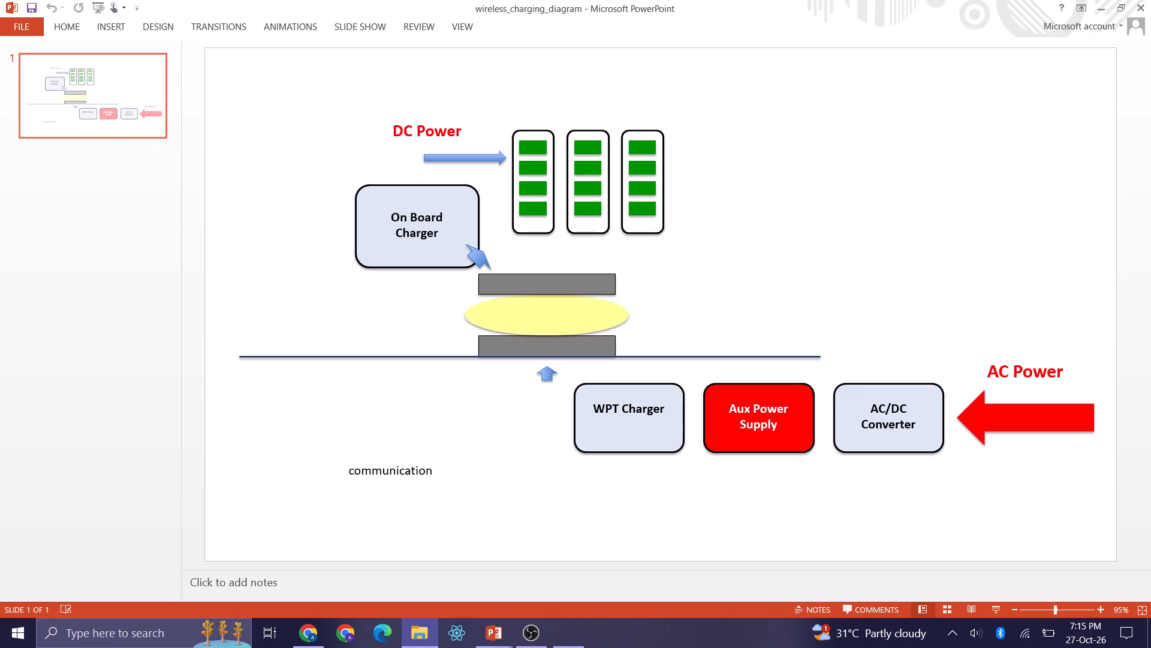
Inspect the Aux Power Supply and AC/DC Converter boxes in the generated diagram and close that presentation.
click(791, 430)
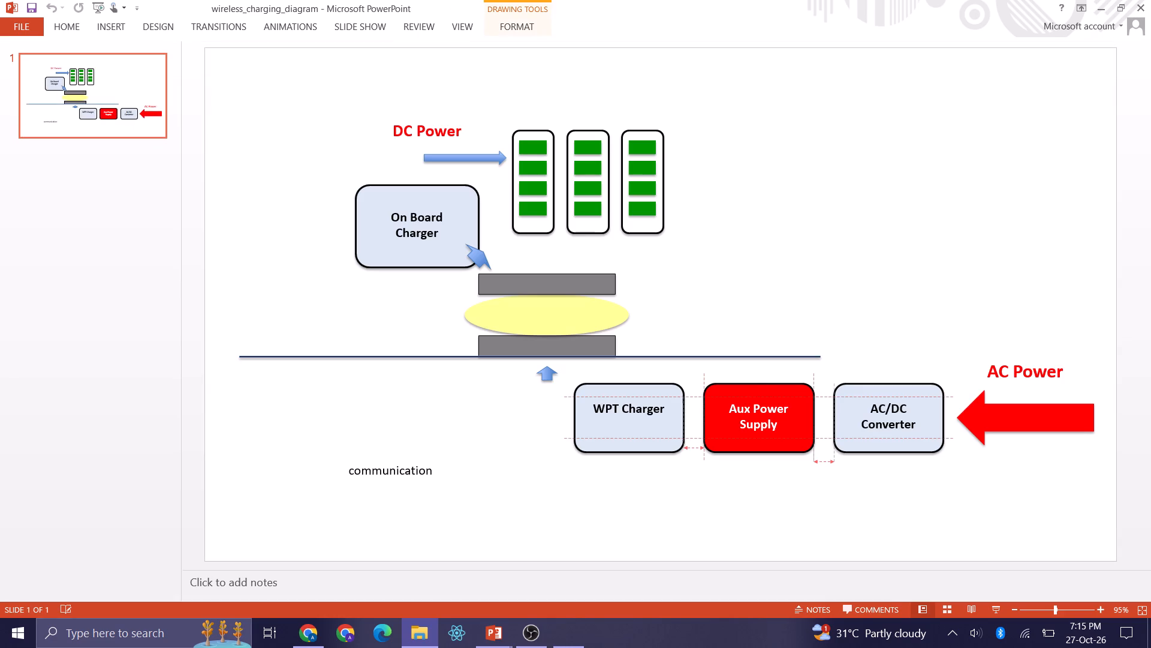
click(894, 408)
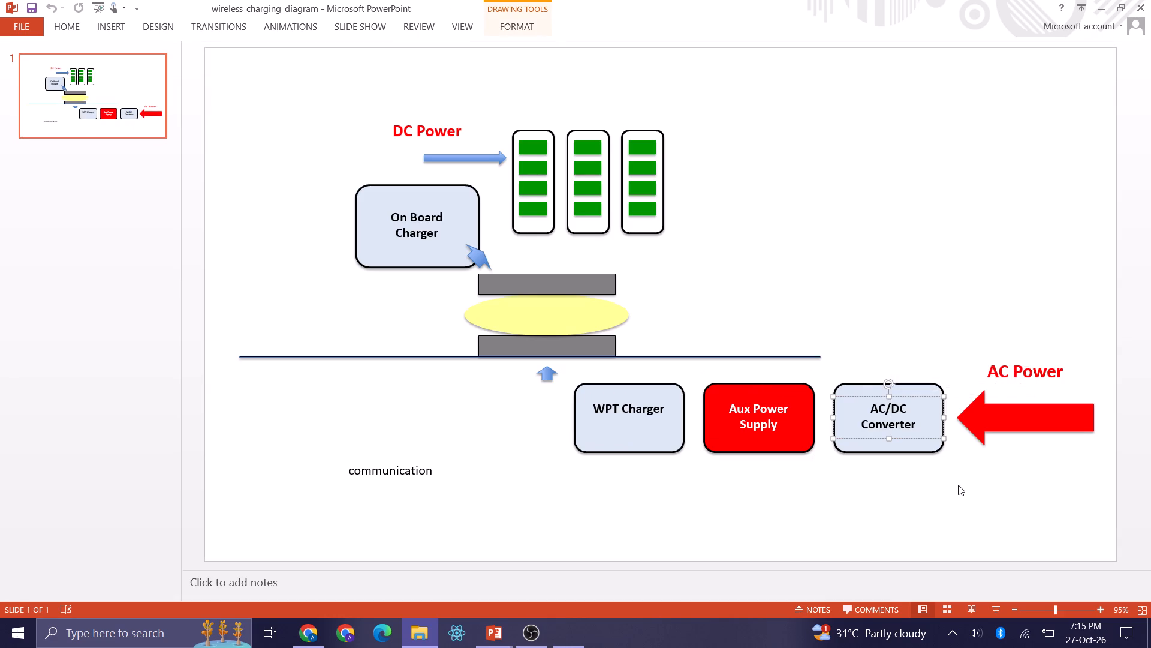
click(958, 485)
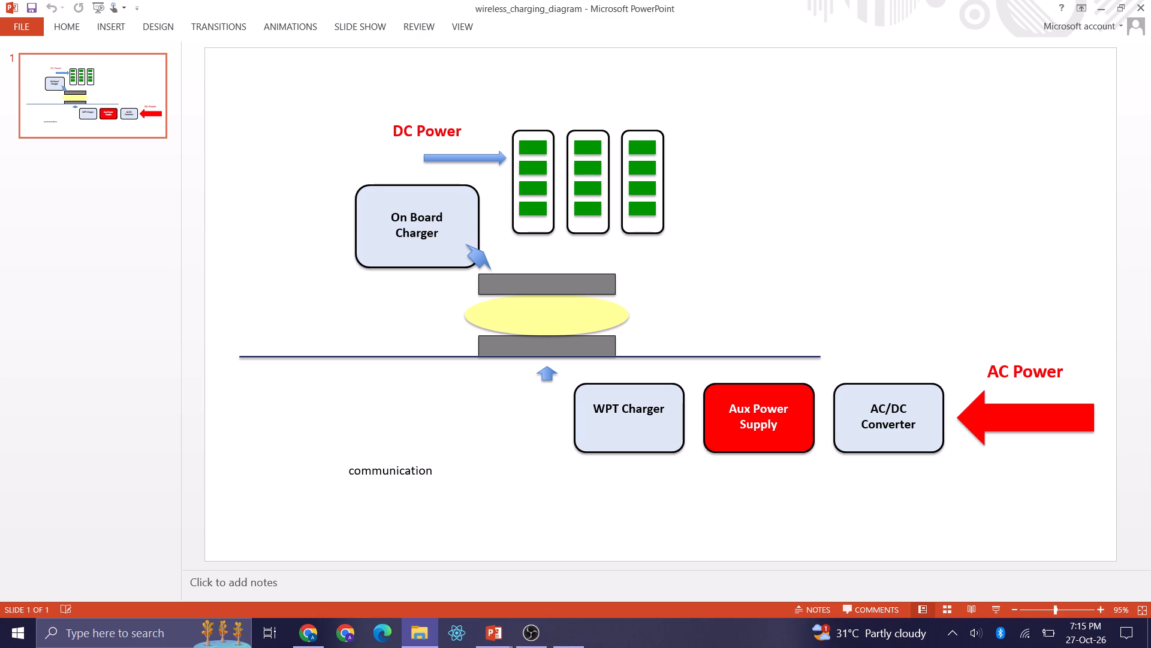
click(1150, 39)
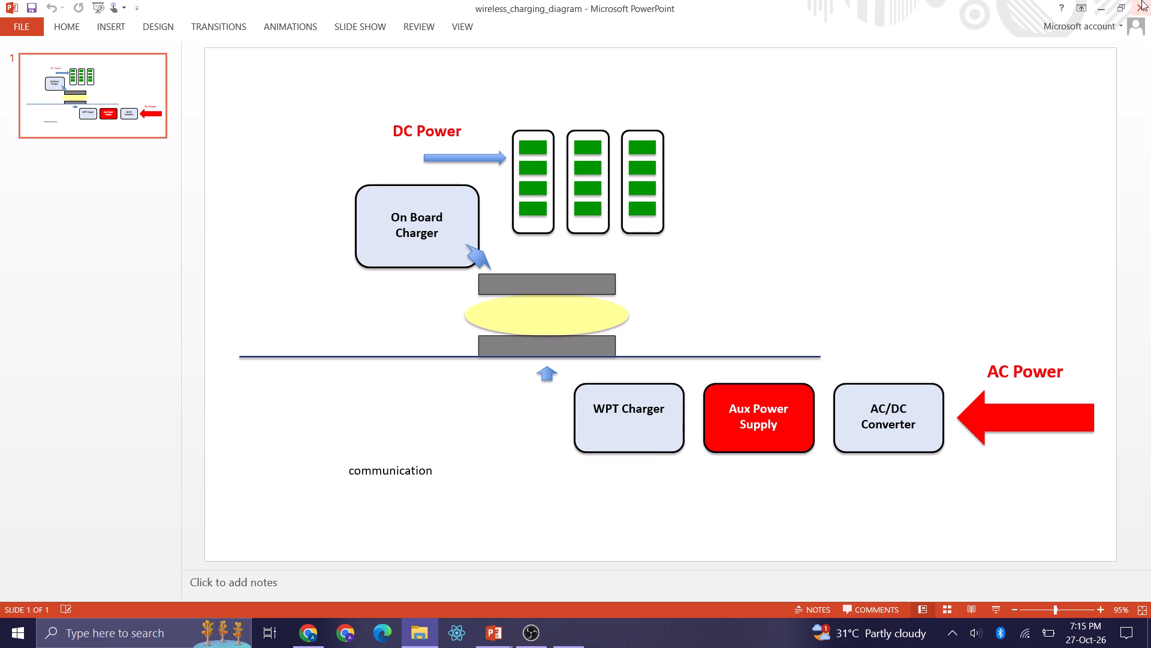
click(1141, 0)
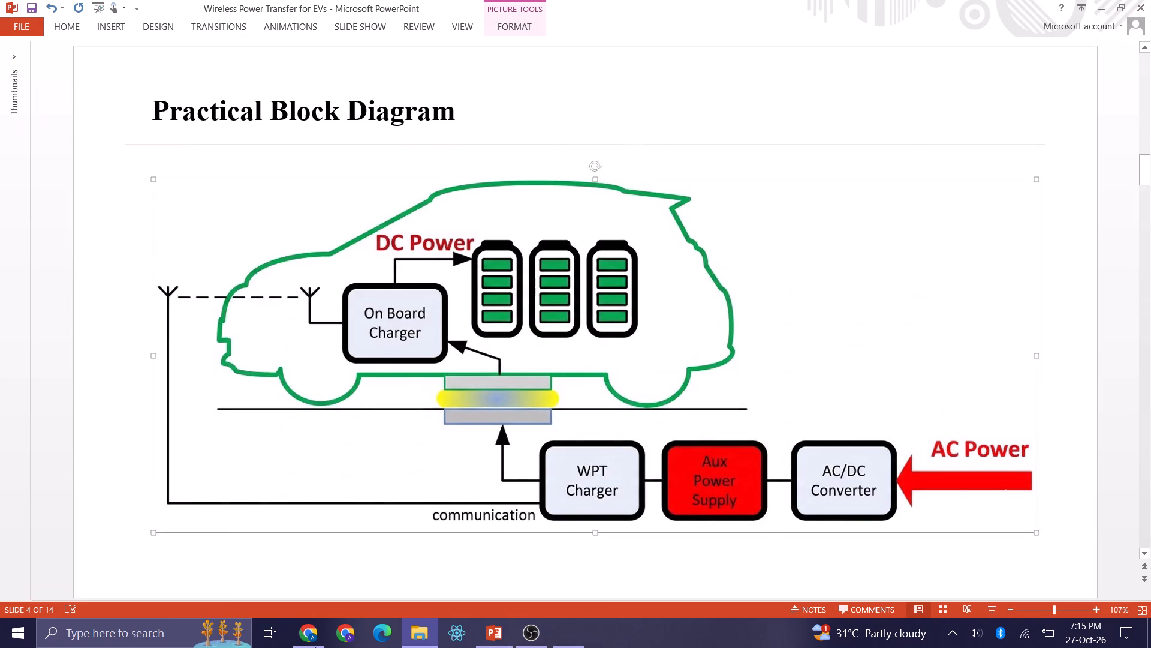
Switch to Chrome and search Google for "edit image text" in a new tab.
click(312, 647)
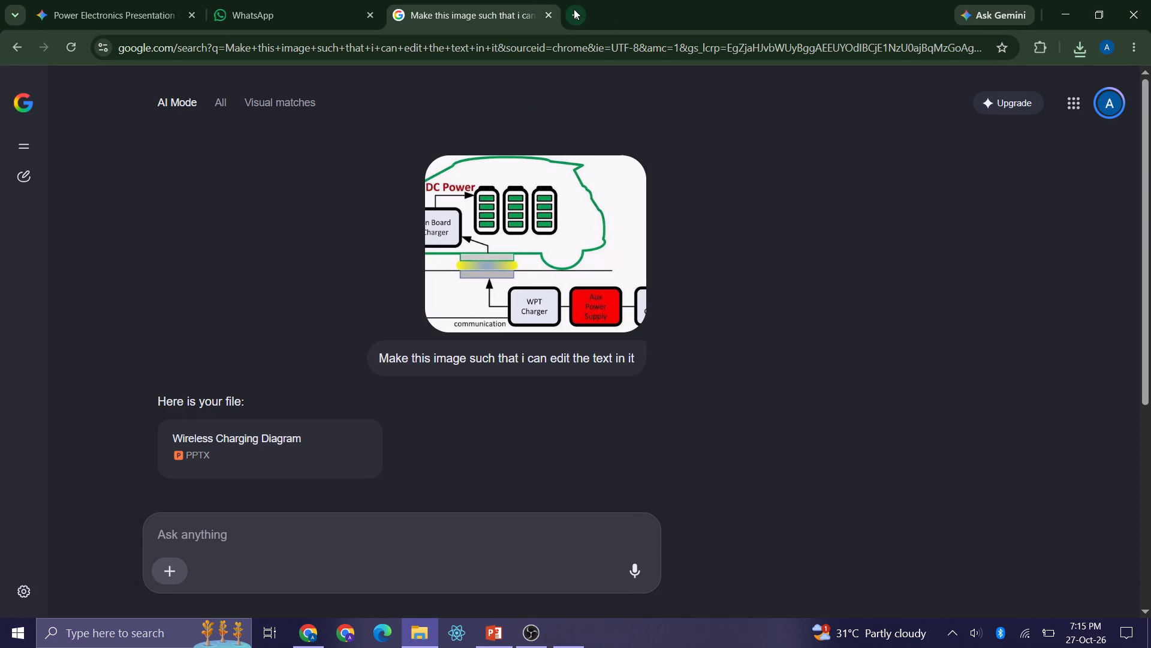
click(574, 9)
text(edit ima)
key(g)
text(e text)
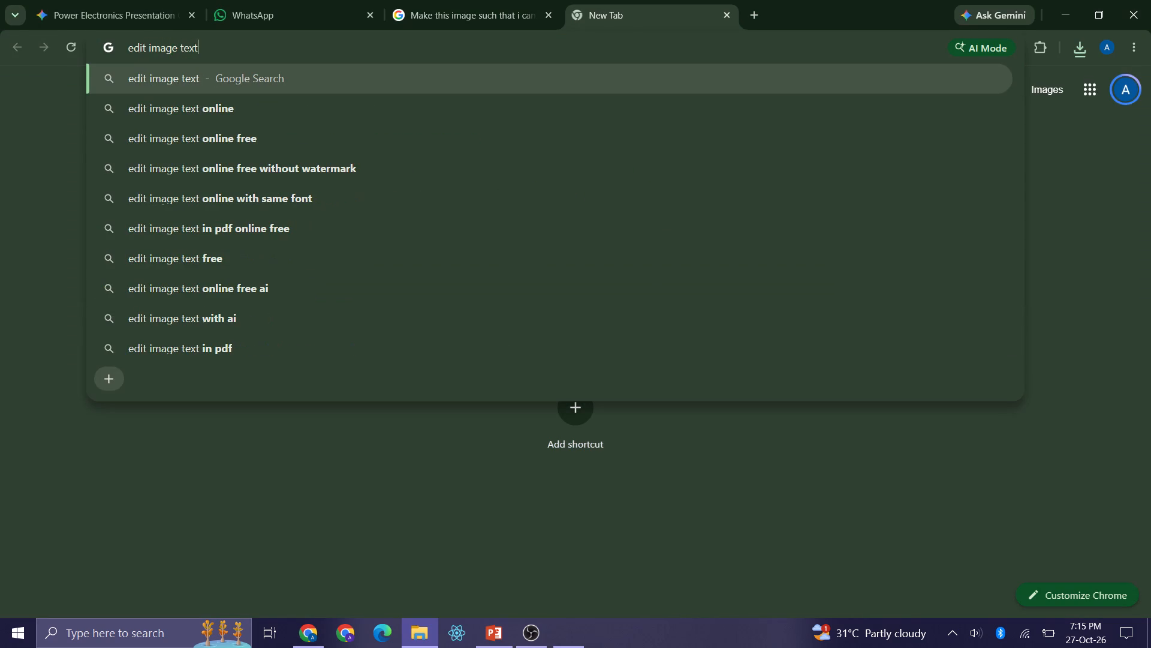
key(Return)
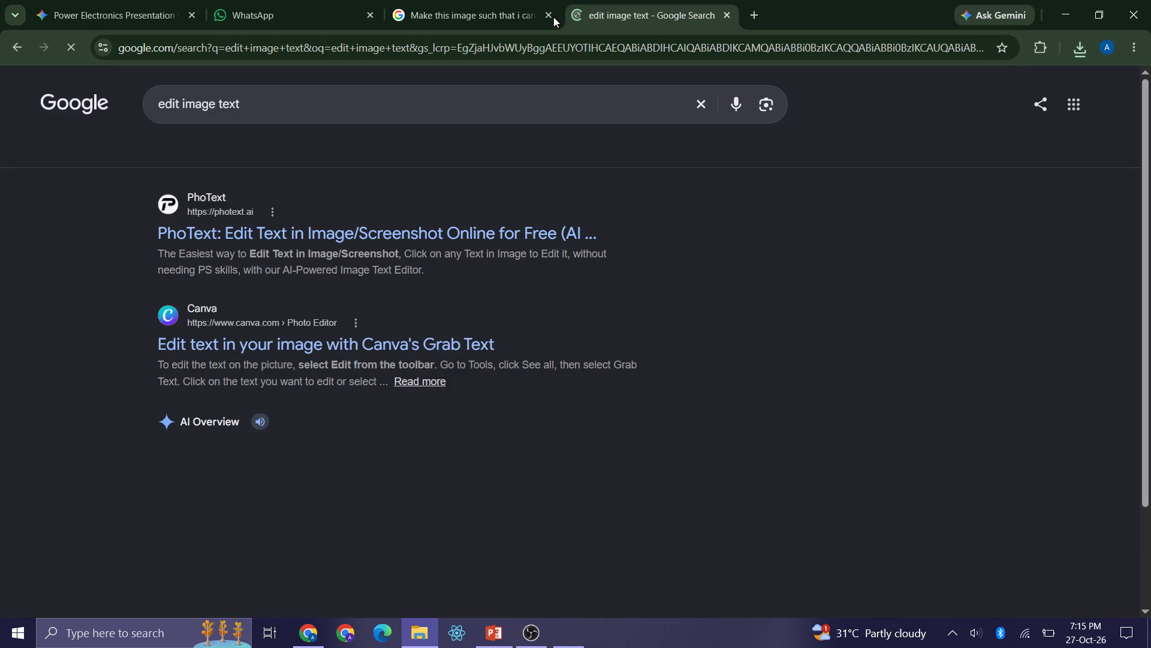
Open the PhoText online image text editor from the "edit image text" search results.
click(380, 242)
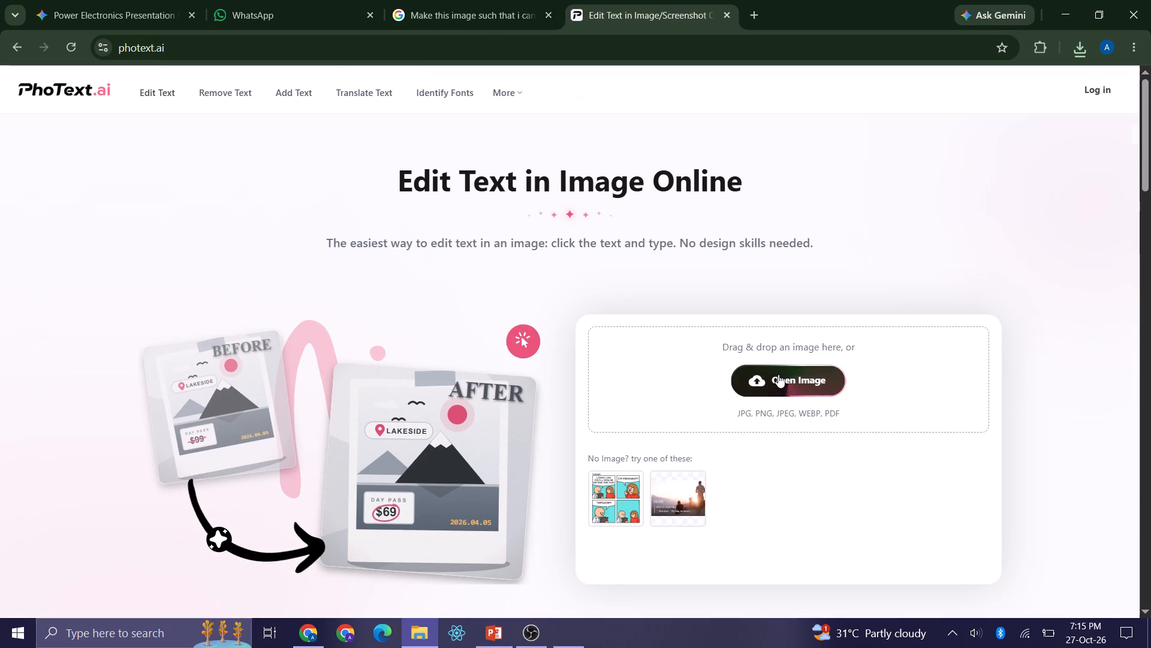
Try to paste the copied image into PhoText's upload area, and bring up its image file chooser.
key(ctrl+v)
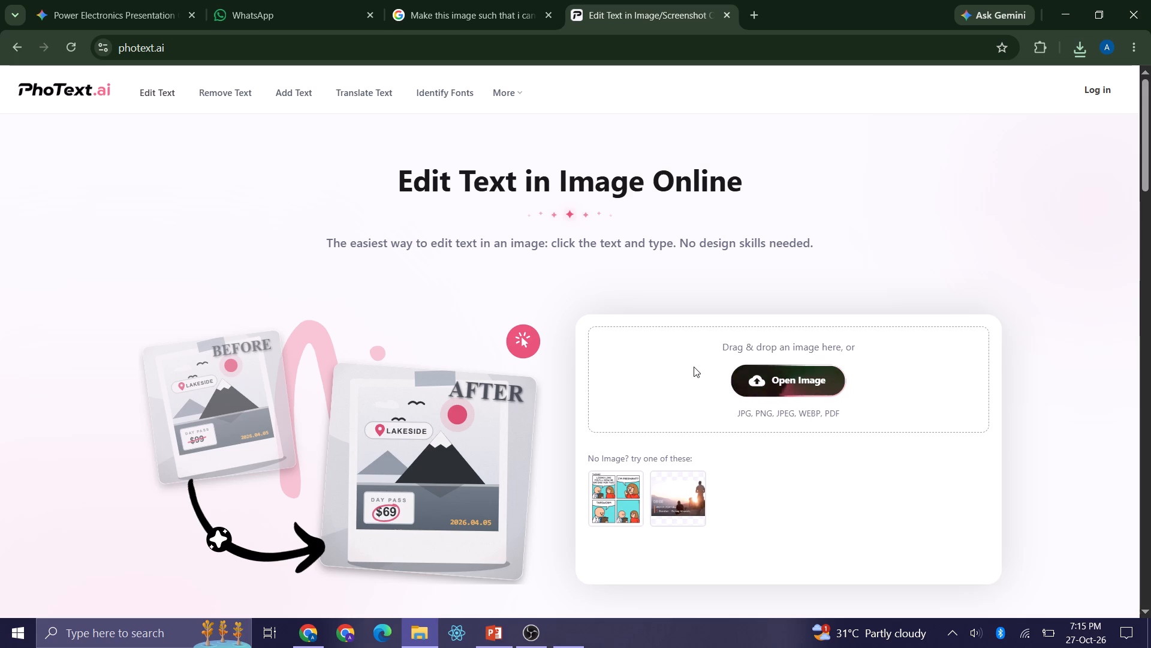
click(694, 367)
key(ctrl+v)
click(810, 381)
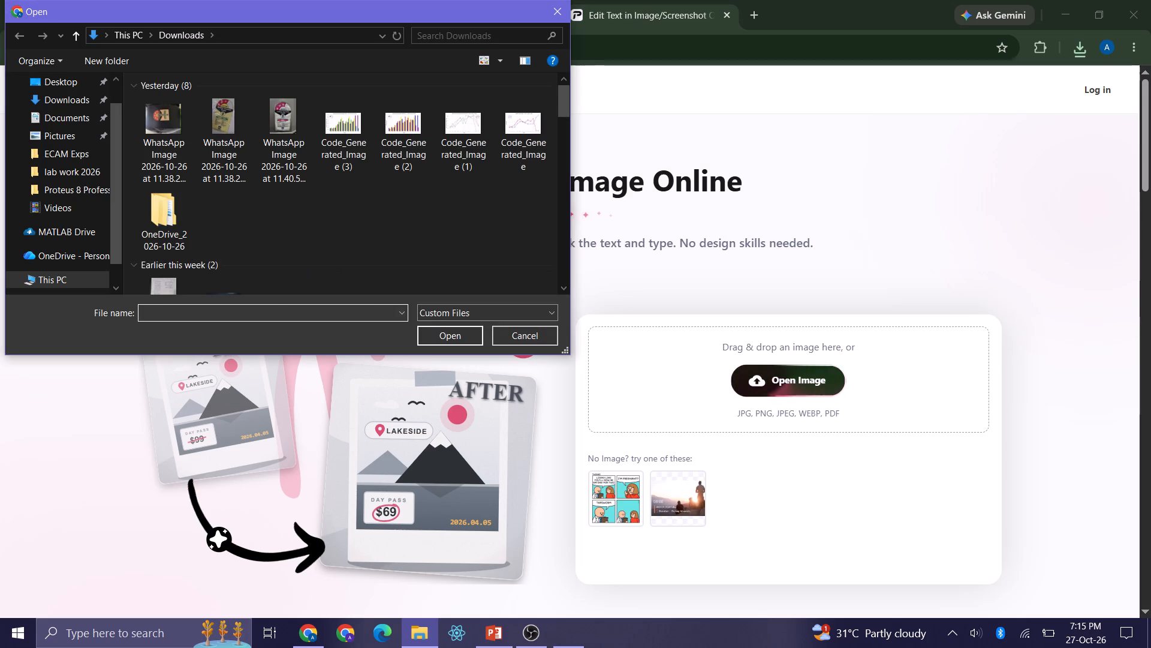
Switch to PowerPoint and bring up the available commands for the car diagram picture on the Practical Block Diagram slide.
click(484, 641)
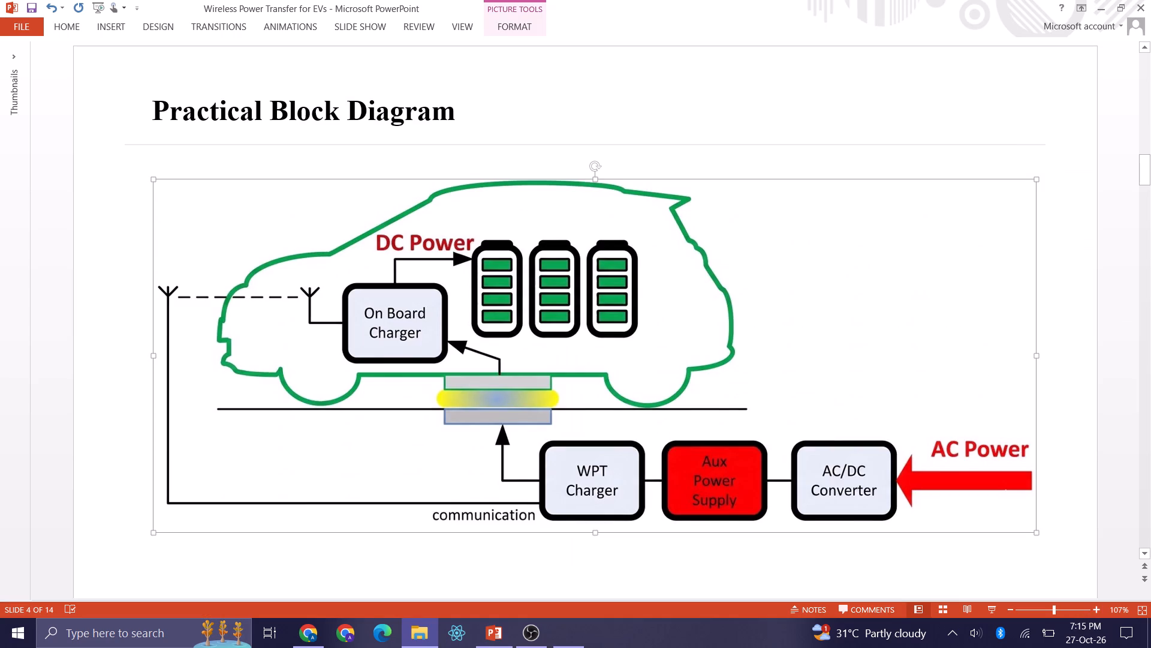
right_click(583, 386)
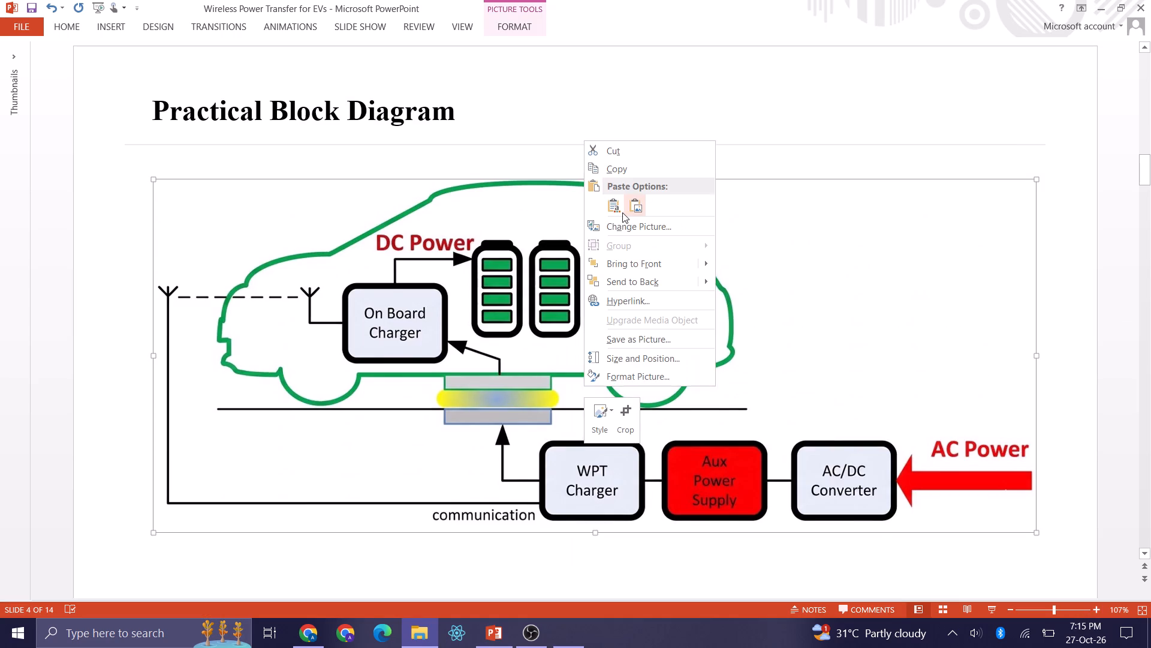
click(1137, 253)
right_click(715, 296)
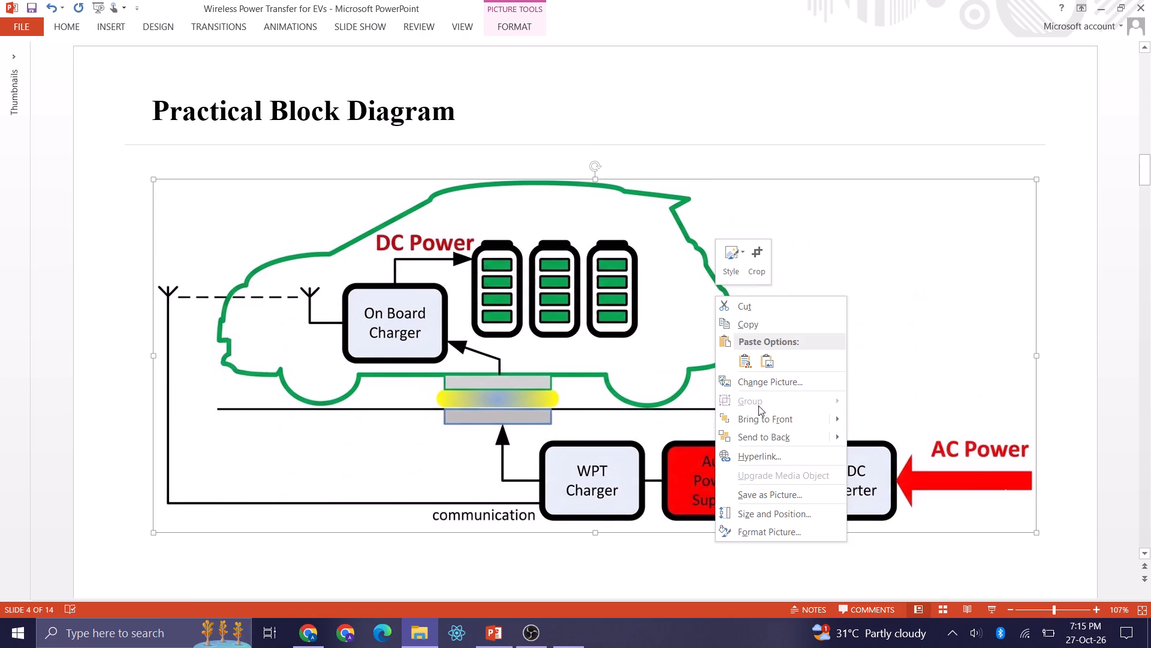
Save the Practical Block Diagram car picture to the Desktop as a PNG file named Picture1.
click(779, 494)
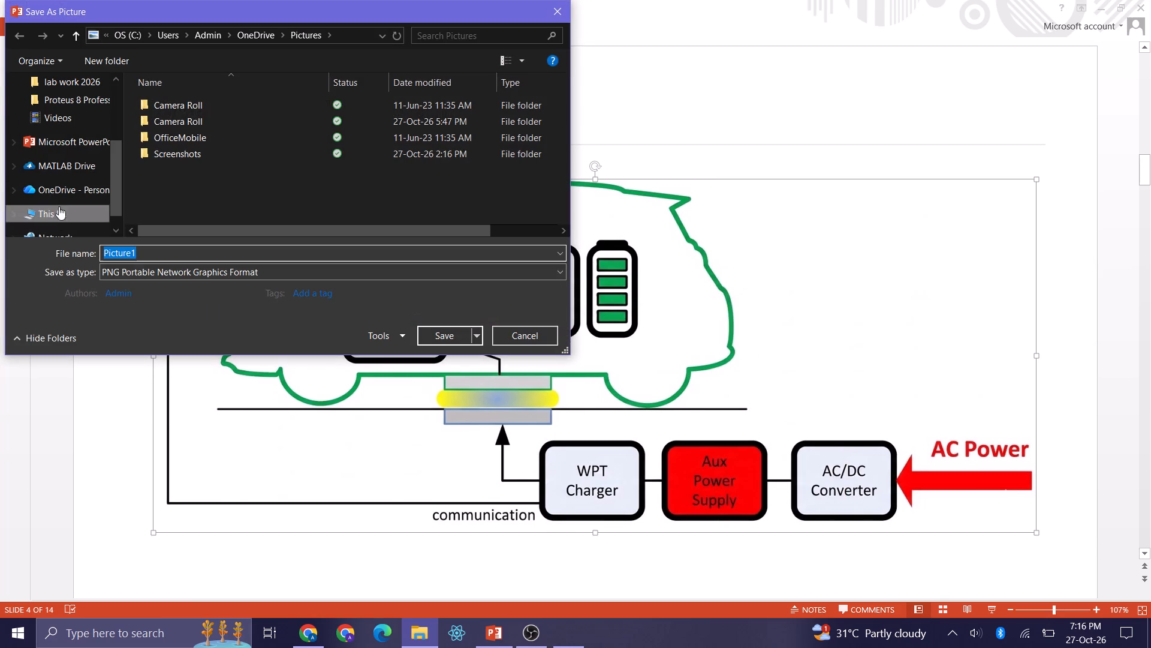
scroll(75, 94, up, 4)
click(75, 118)
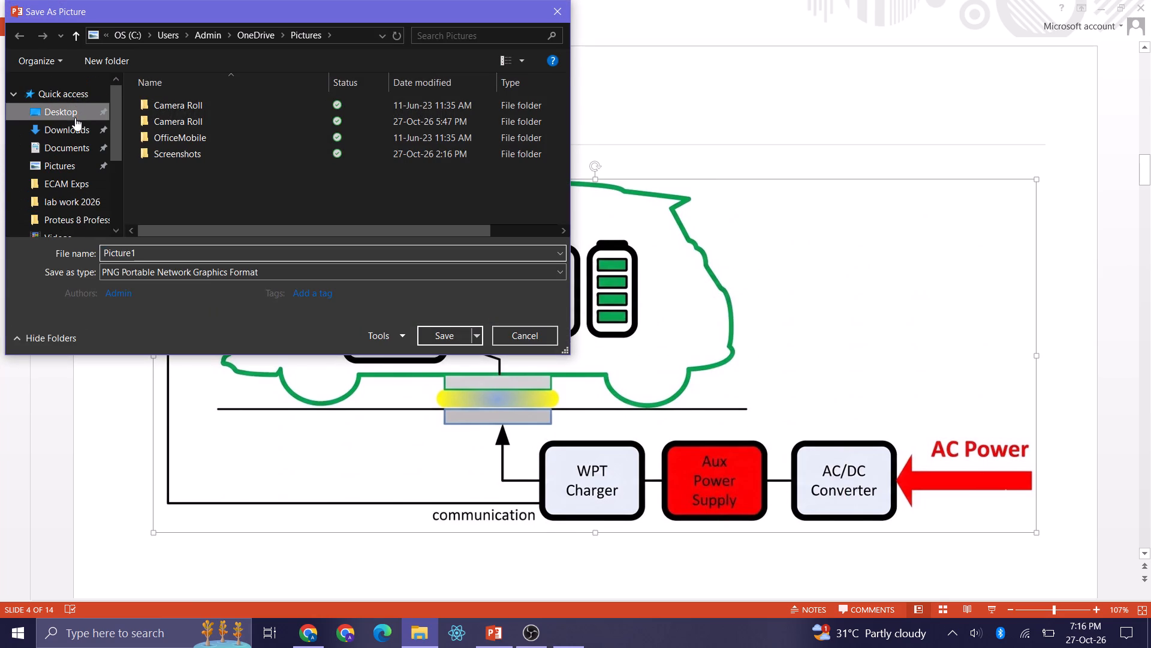
click(433, 332)
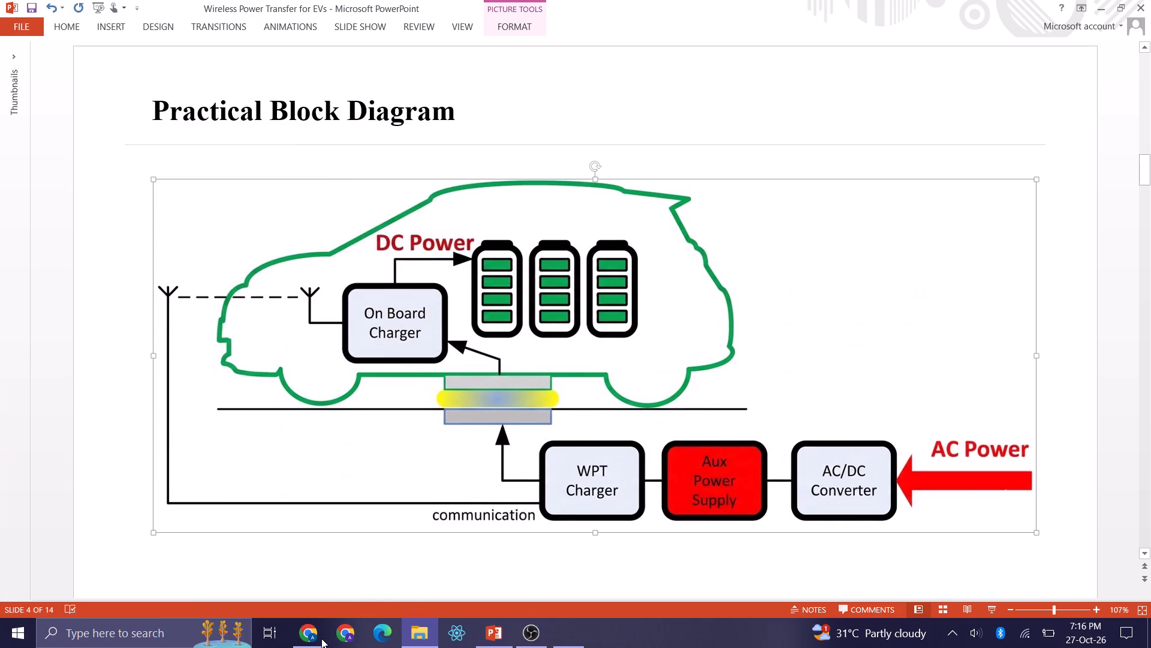
Switch to Chrome and go to the Desktop folder in PhoText's image file chooser to find the saved picture.
click(321, 638)
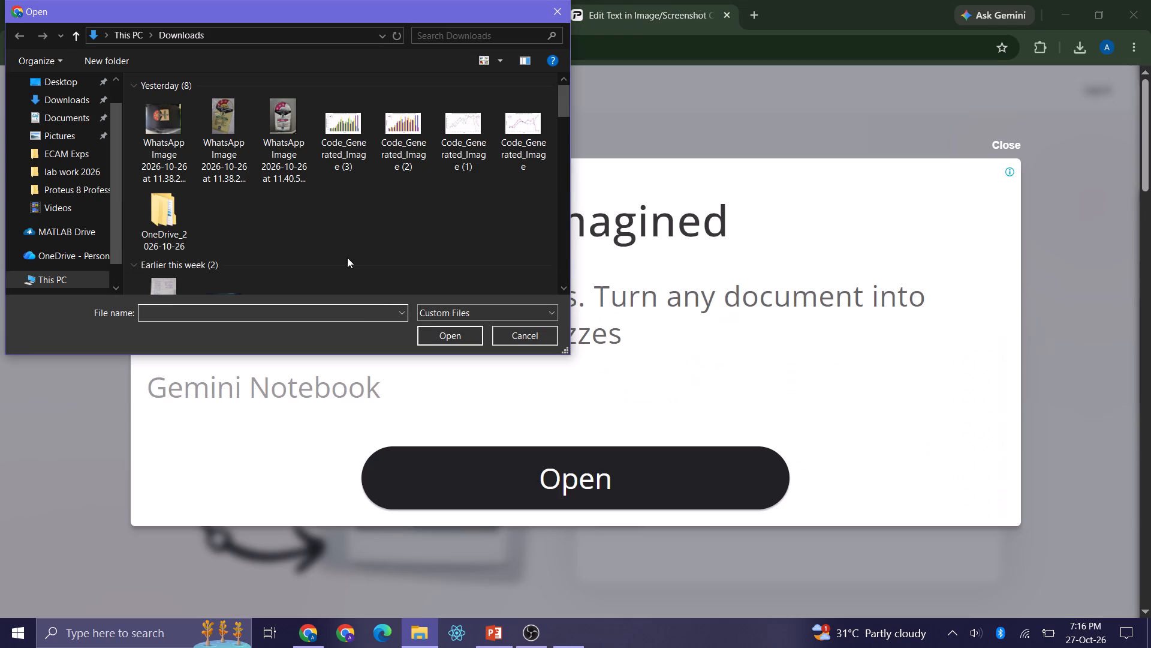
click(998, 150)
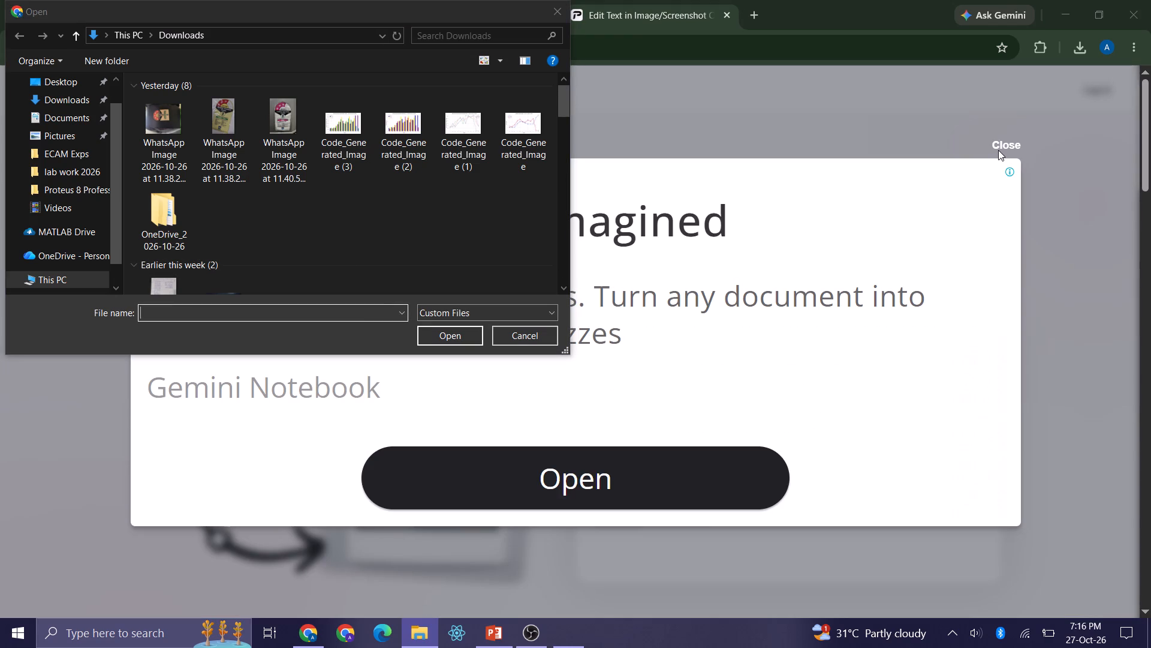
click(72, 134)
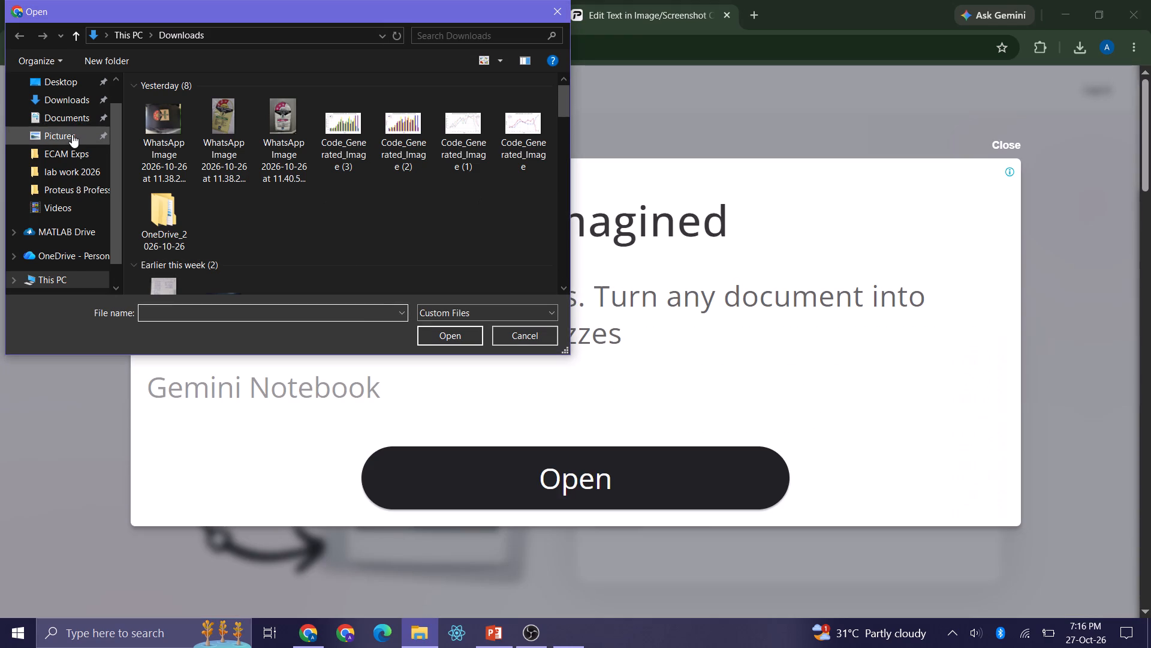
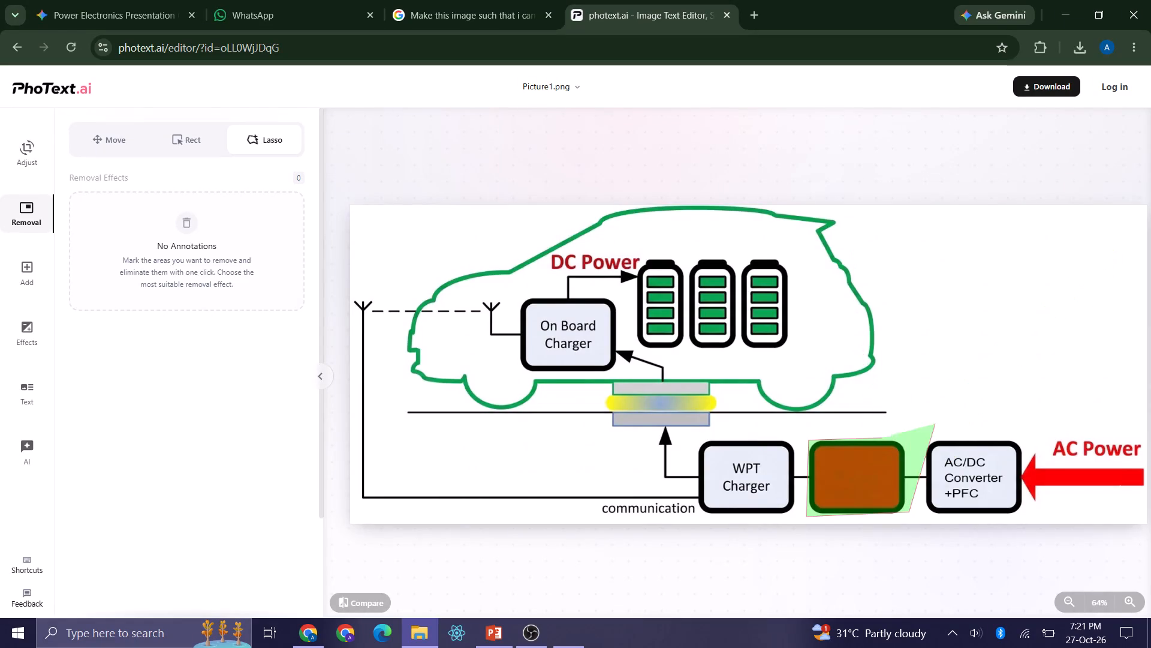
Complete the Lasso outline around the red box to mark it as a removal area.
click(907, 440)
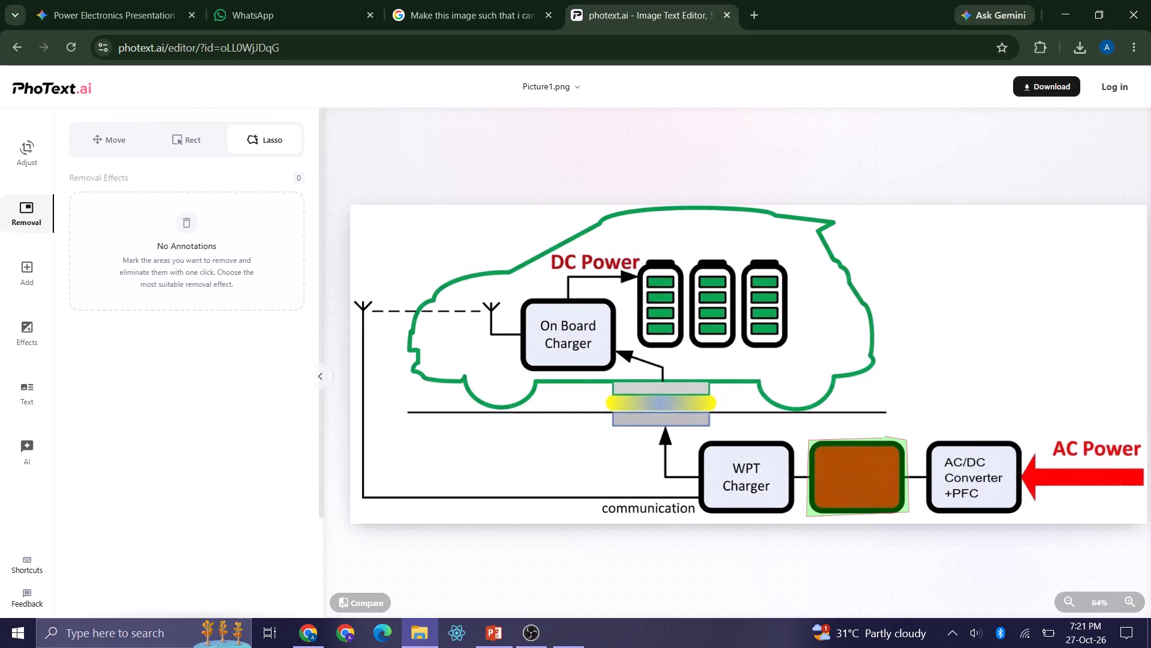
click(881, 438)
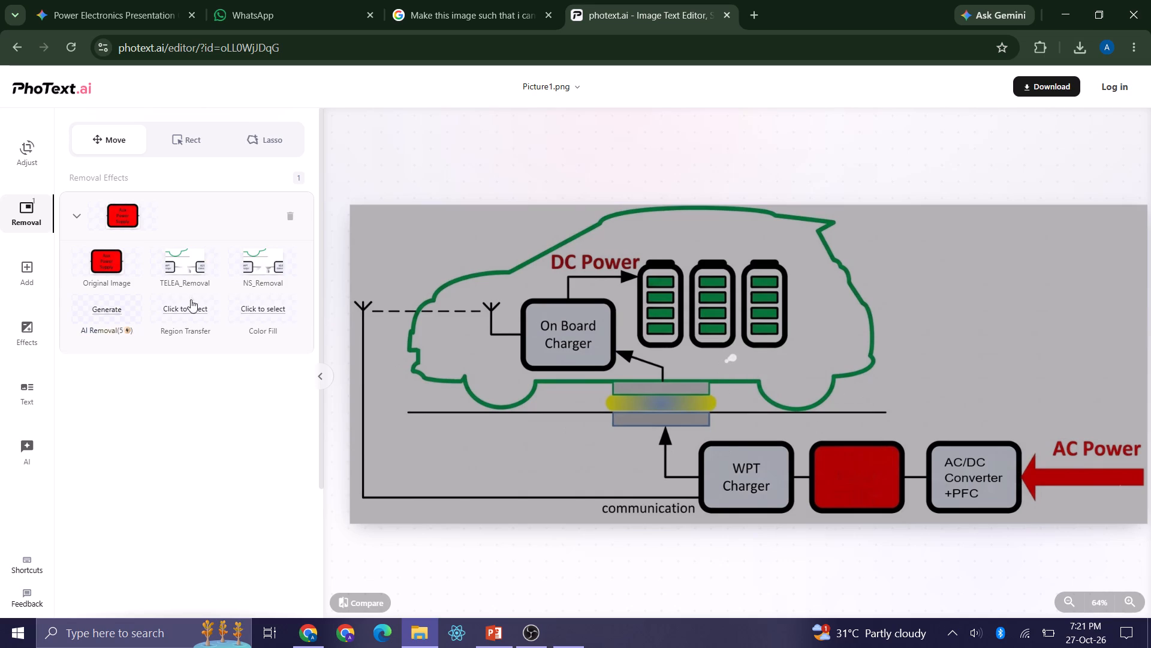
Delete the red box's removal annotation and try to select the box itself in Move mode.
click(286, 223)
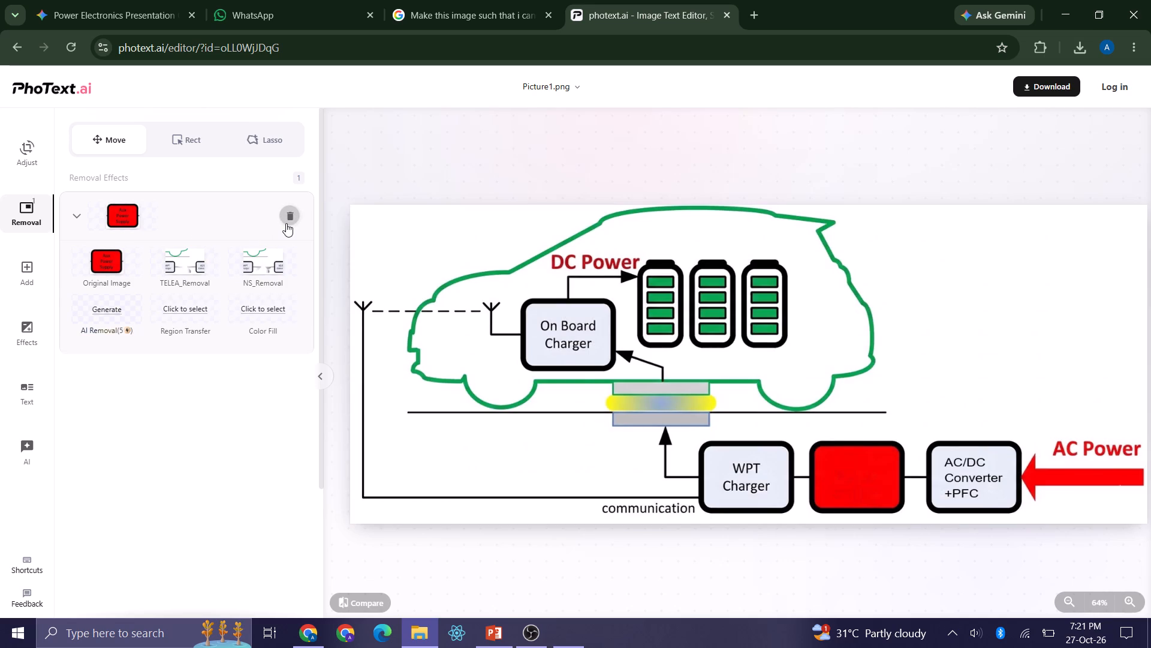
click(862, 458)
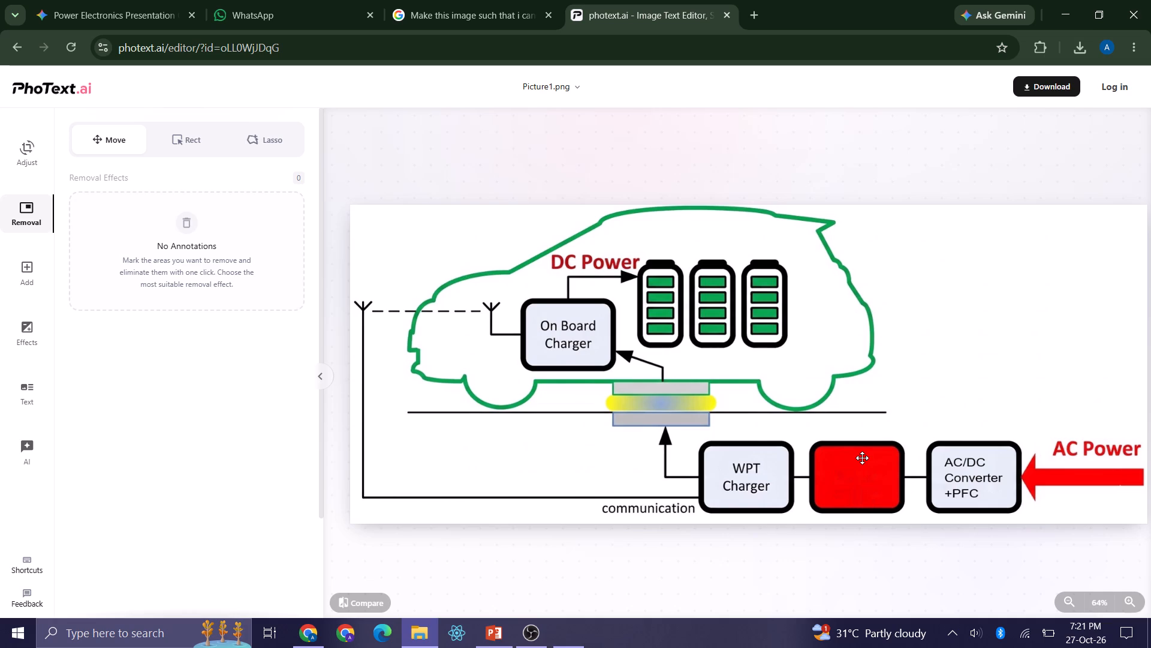
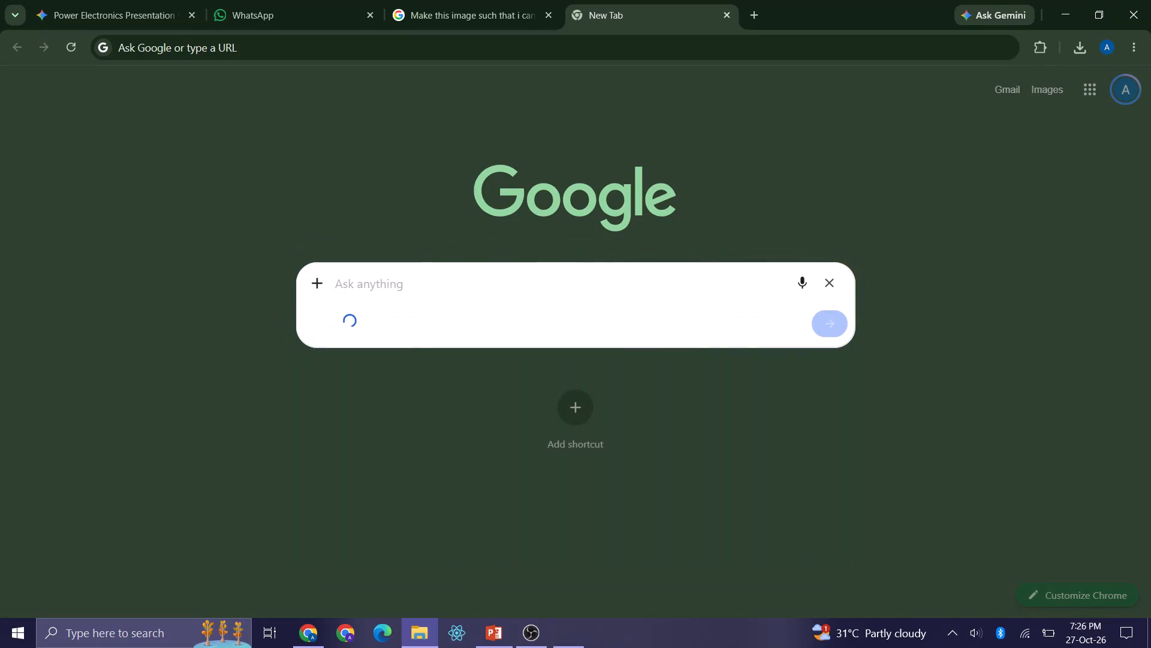
Submit the attached block diagram picture to Google with the prompt "Please make this image clear".
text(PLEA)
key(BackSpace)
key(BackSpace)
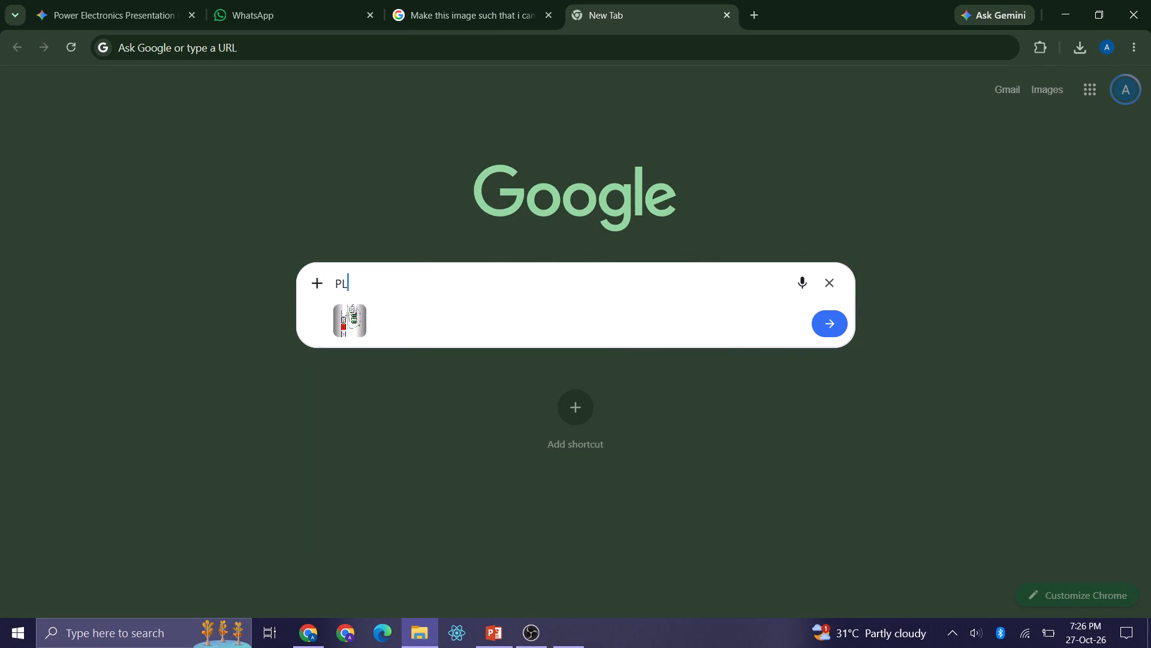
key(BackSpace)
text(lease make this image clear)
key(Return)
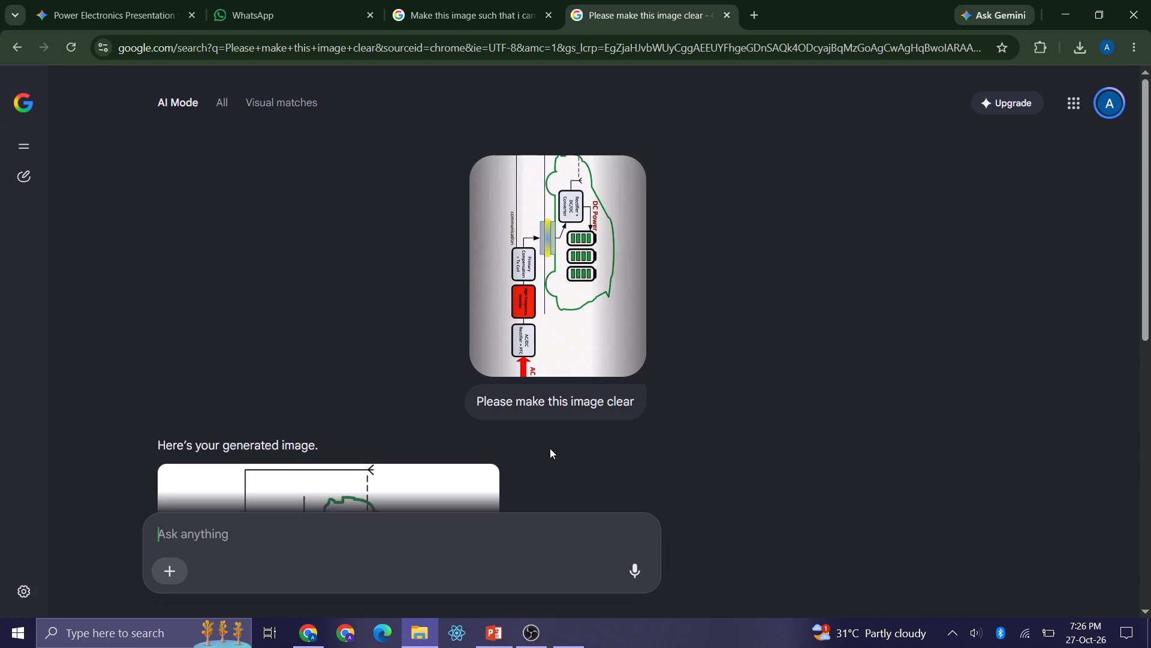
Examine the AI-generated clear version of the block diagram, from the DC Power section down to the AC Power input.
scroll(550, 448, down, 5)
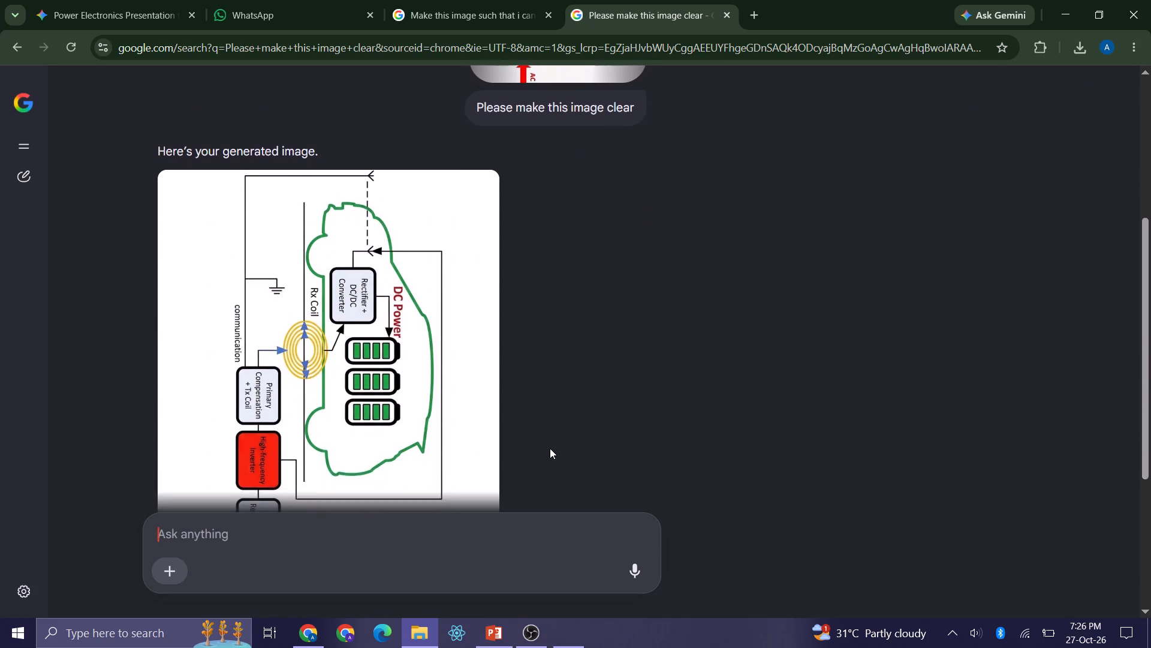
scroll(550, 448, down, 4)
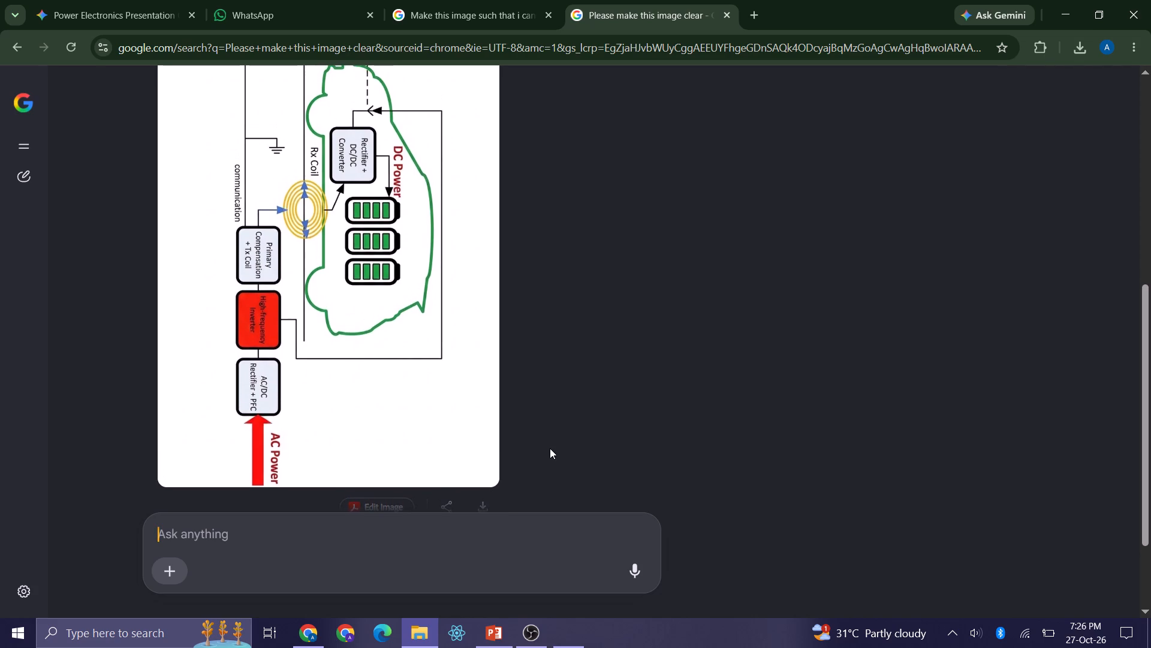
scroll(550, 448, up, 5)
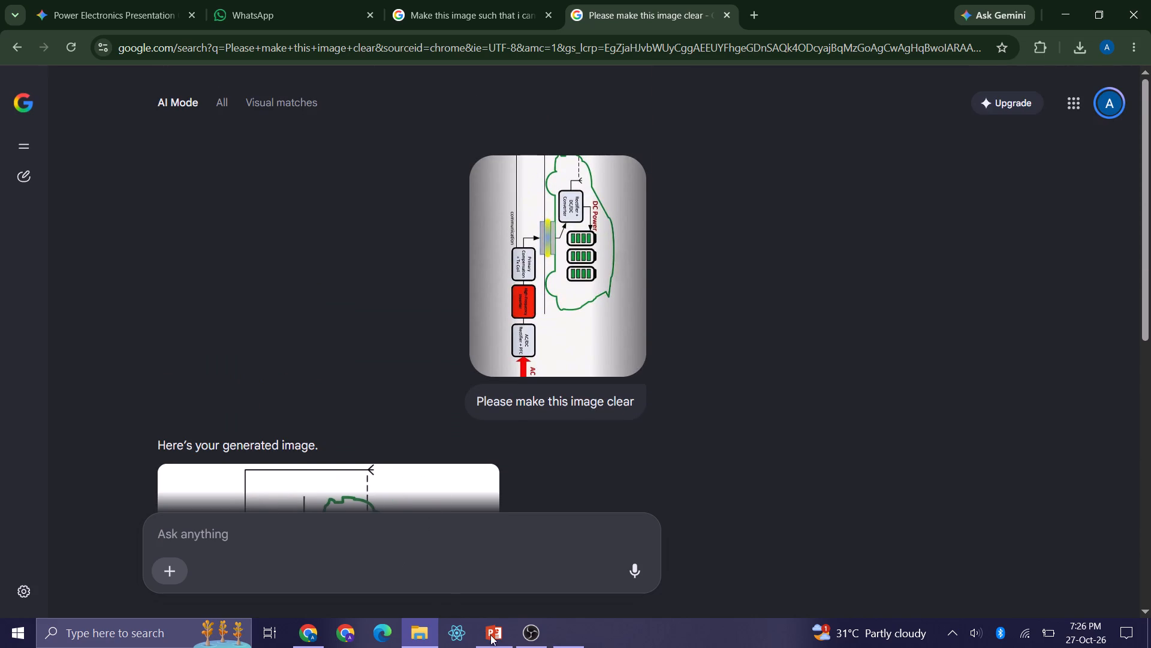
Switch to PowerPoint and replace the Practical Block Diagram picture on slide 4 with the copied diagram image, leaving the pasted picture selected.
click(498, 637)
click(549, 383)
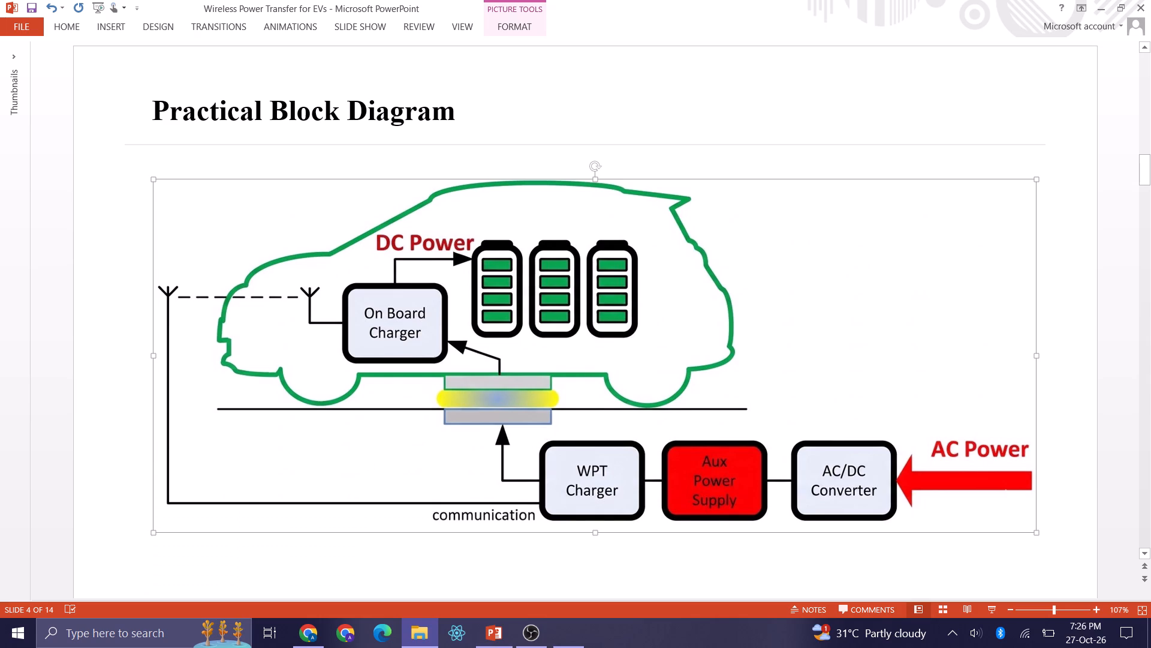
key(Delete)
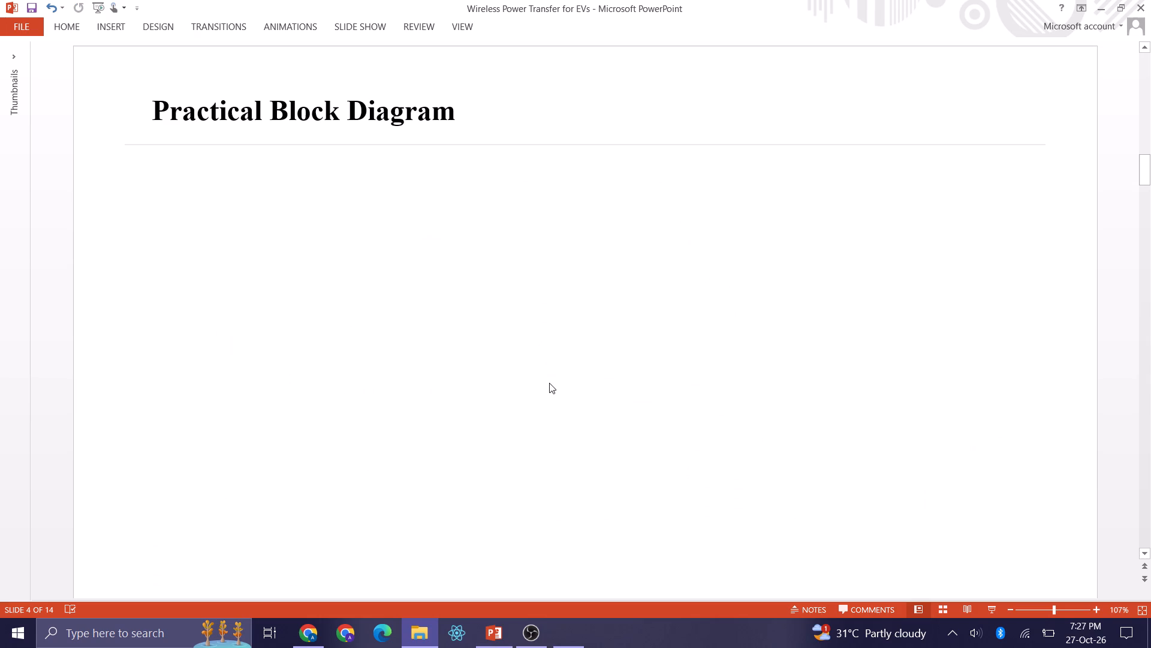
key(ctrl+v)
click(617, 343)
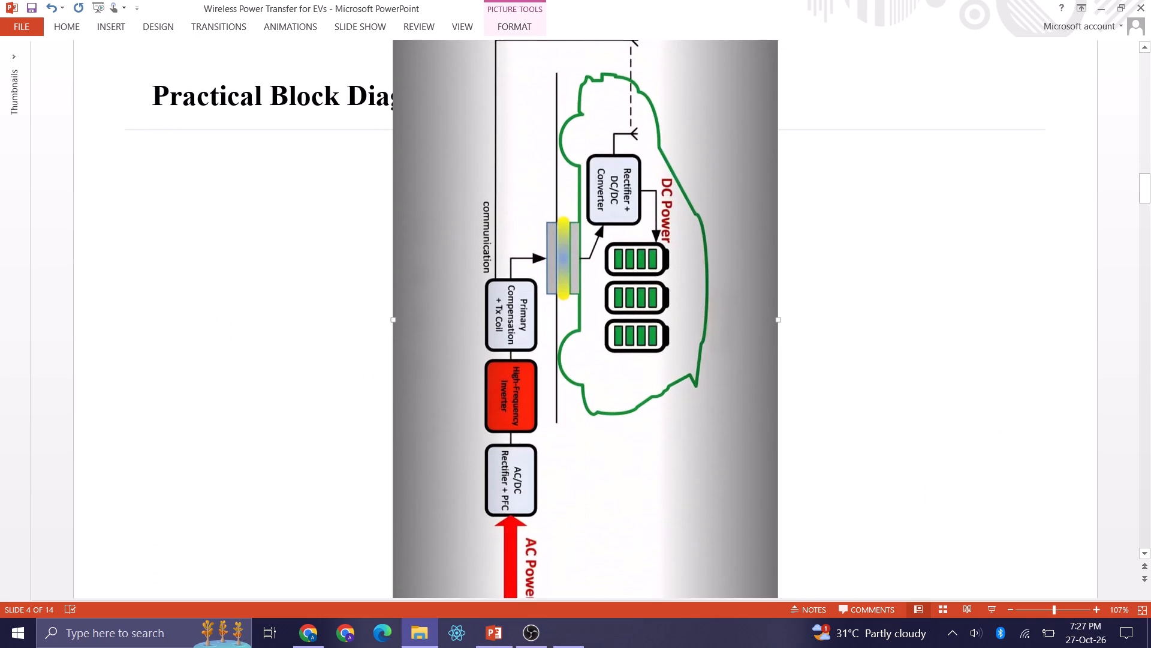
double_click(602, 325)
Rotate the pasted block diagram picture on slide 4 left by 90° so the car stands upright.
click(71, 22)
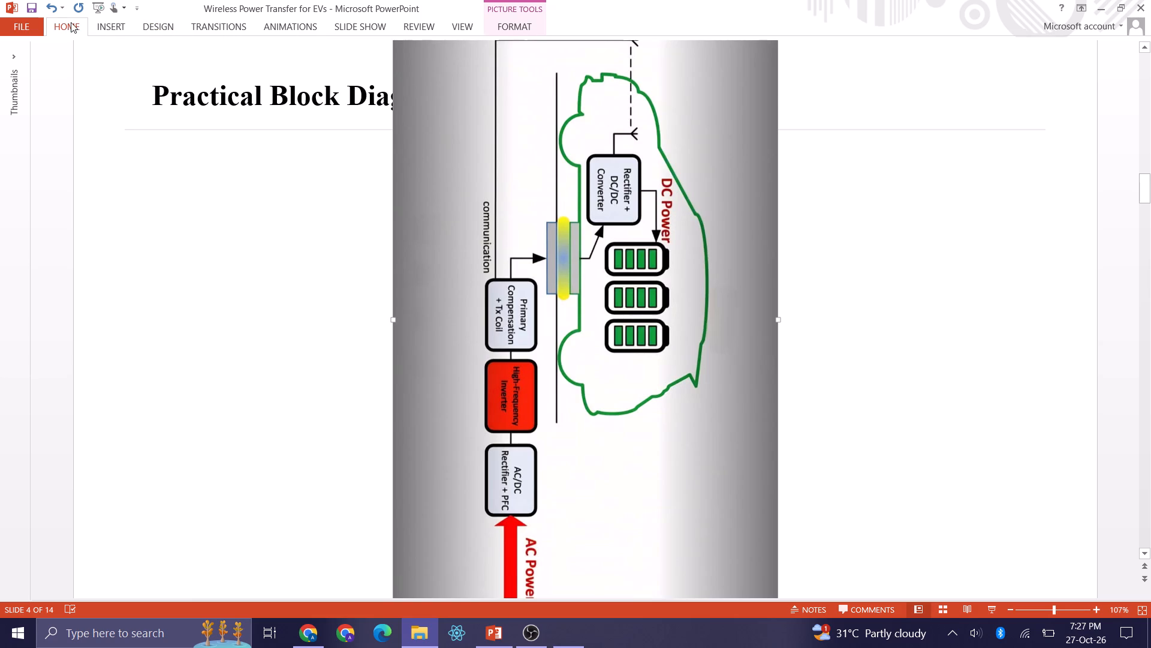
double_click(528, 217)
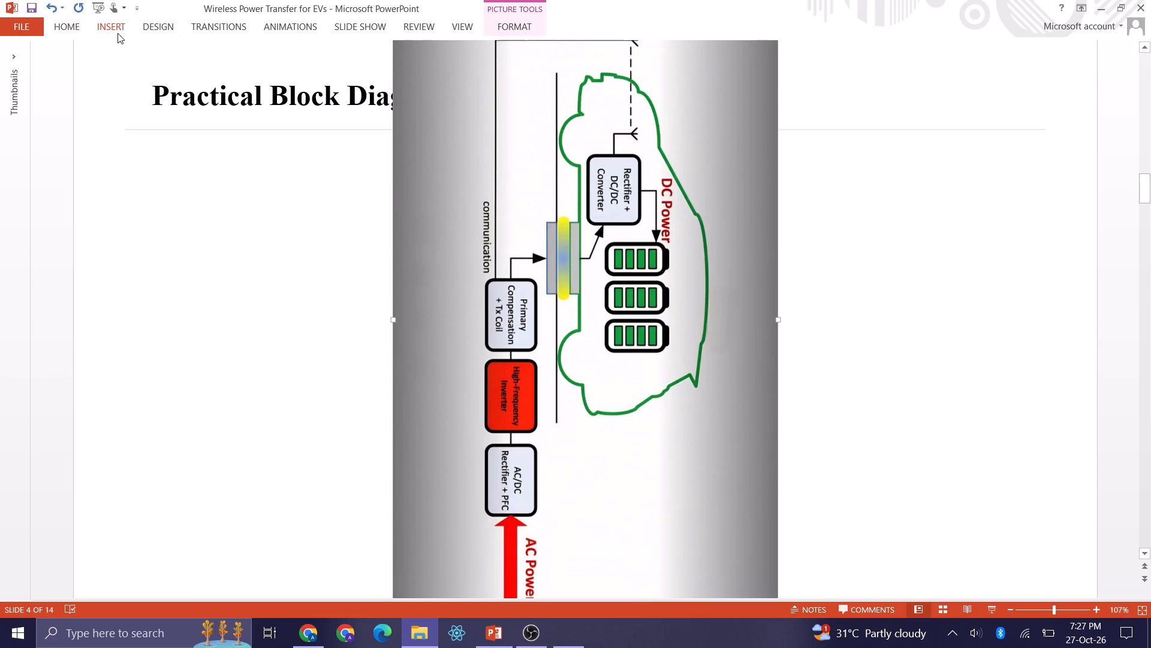
click(149, 26)
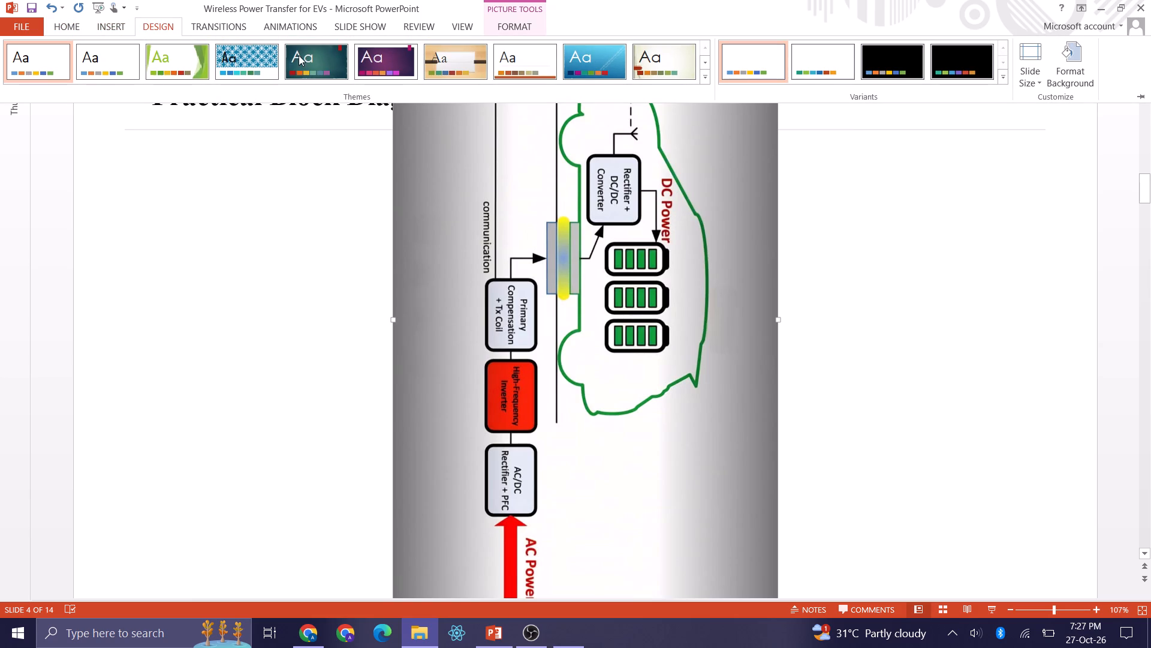
click(502, 33)
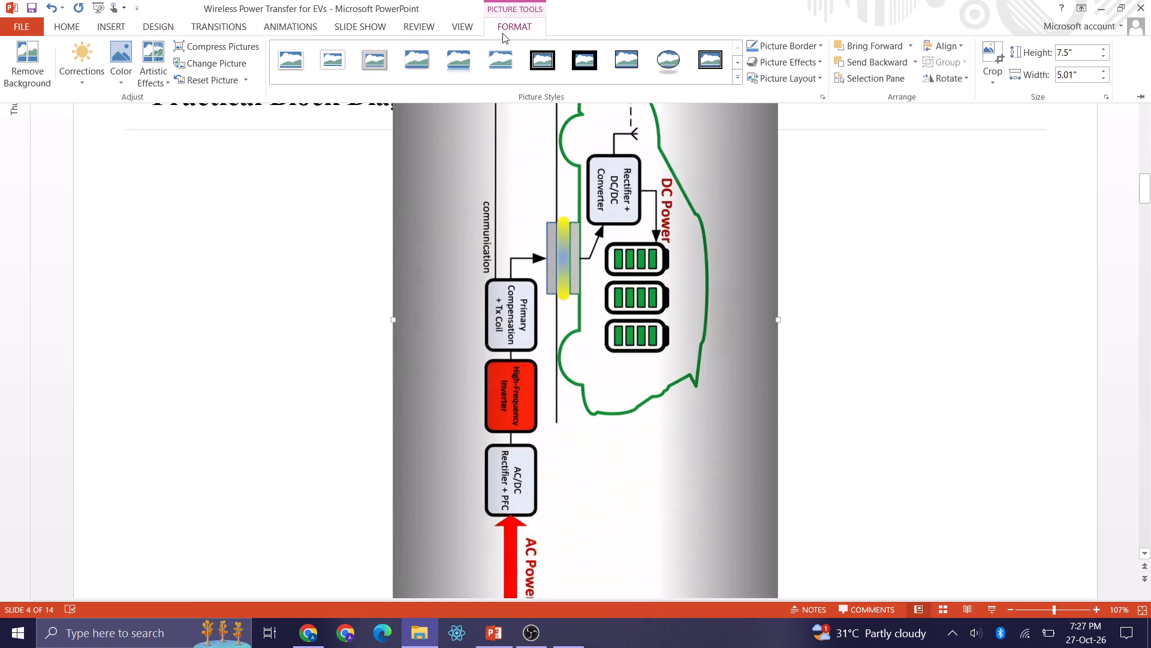
click(959, 83)
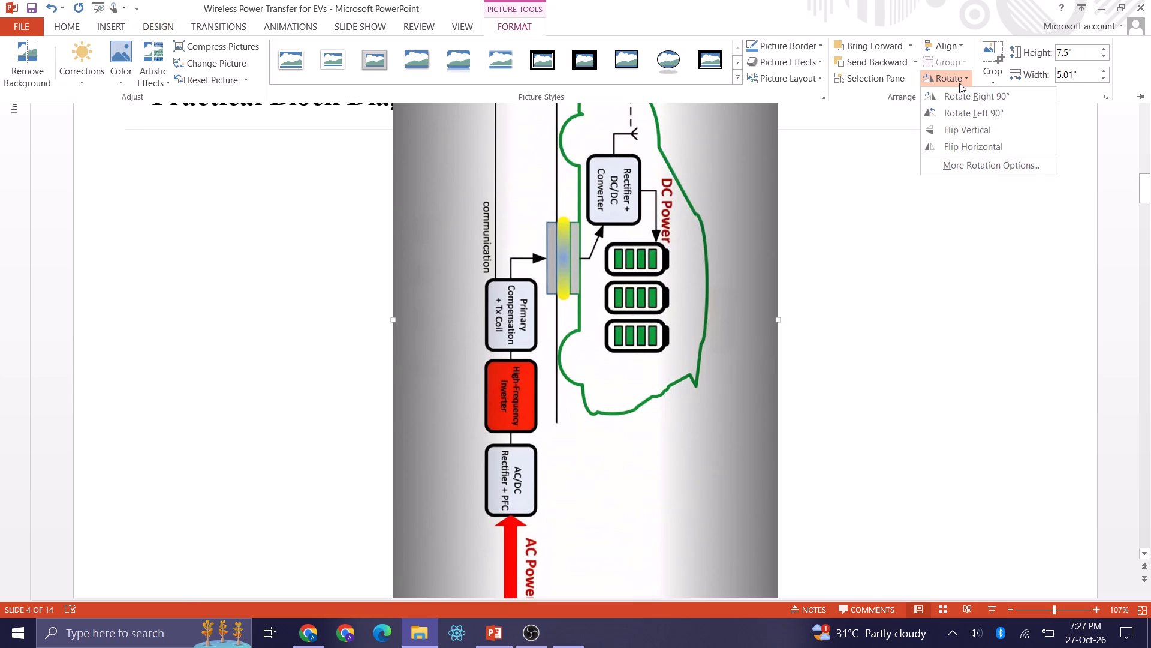
click(954, 120)
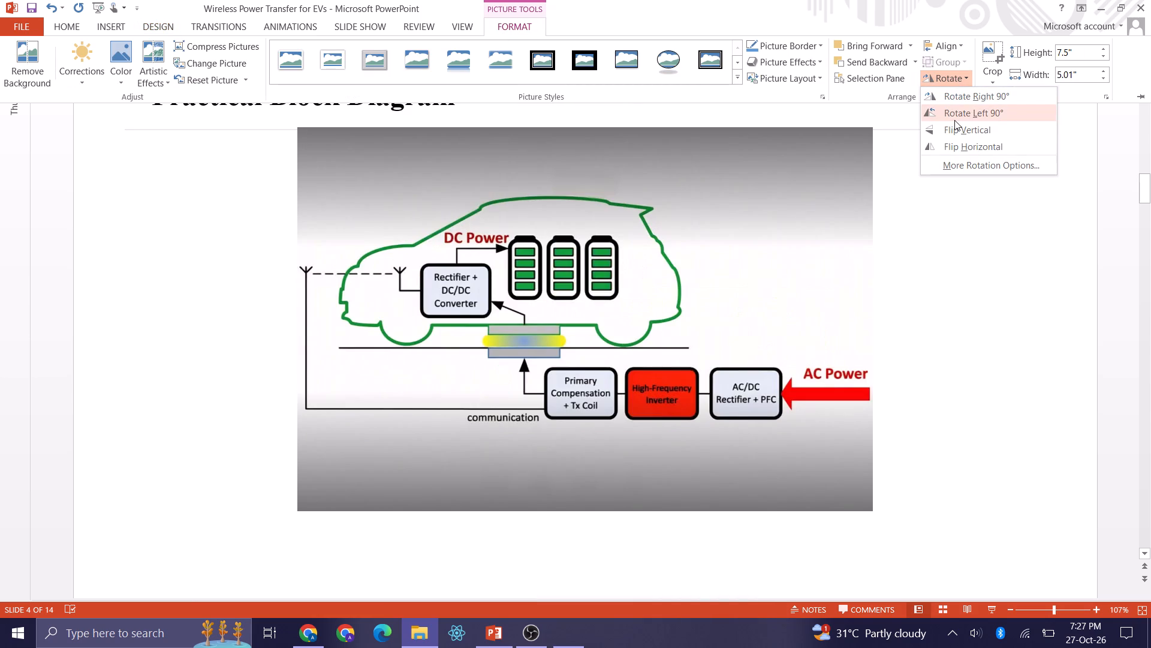
Crop the grey bands off the diagram picture, from just above the car's roof to just below the communication label.
double_click(726, 316)
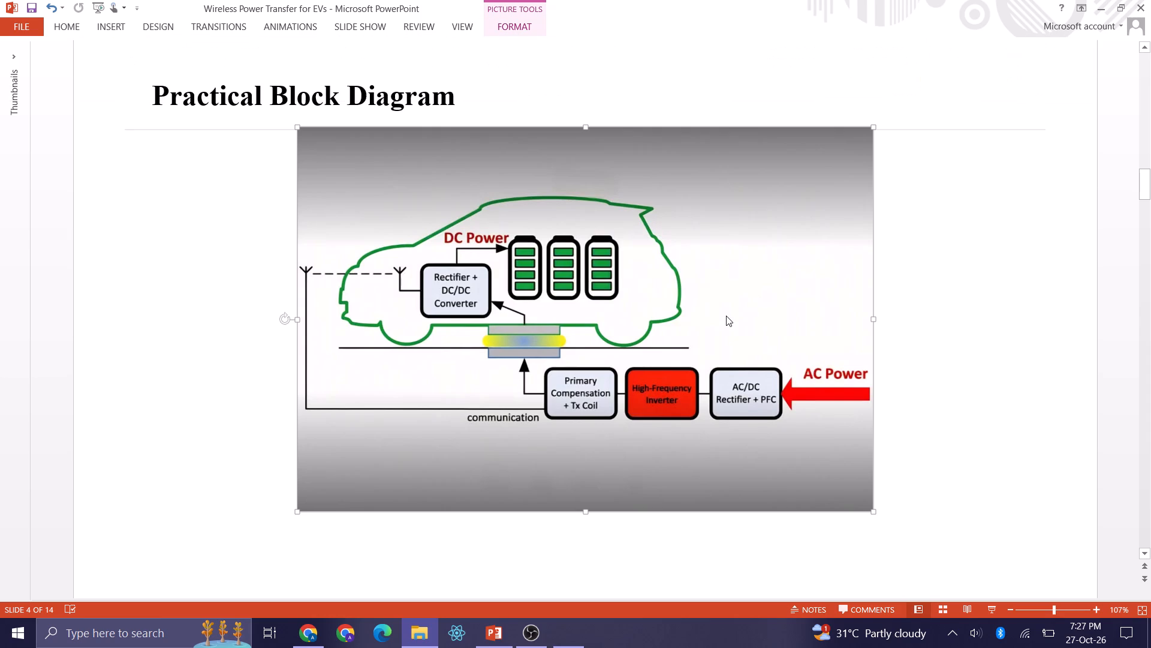
click(726, 316)
drag(726, 316, 499, 25)
click(499, 25)
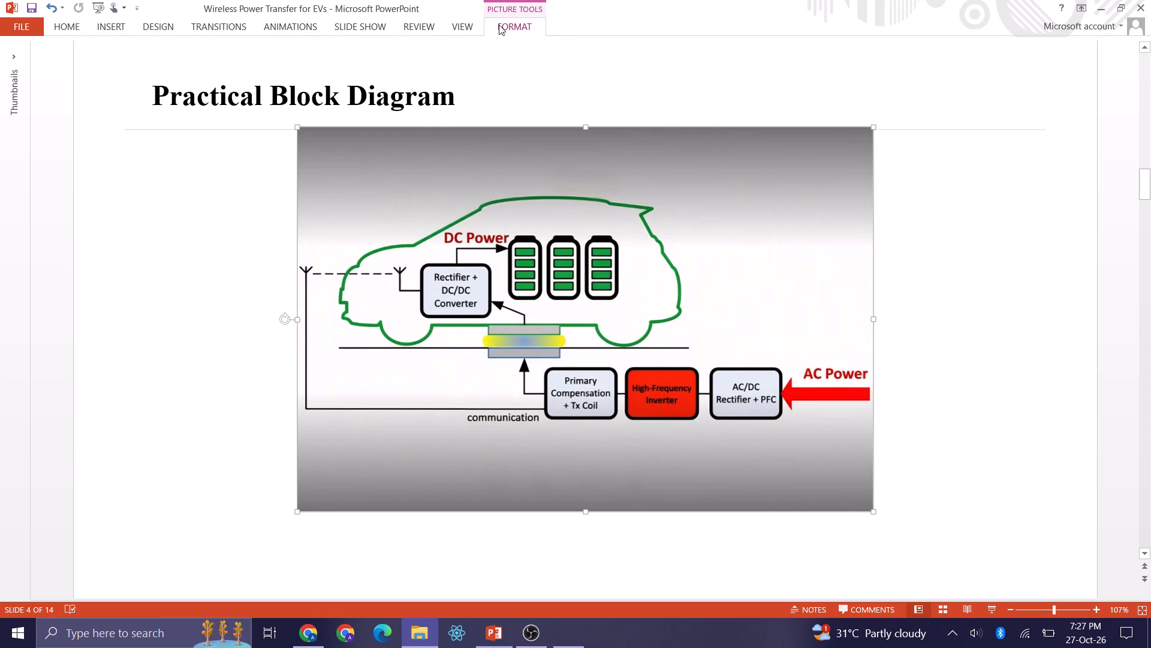
click(998, 44)
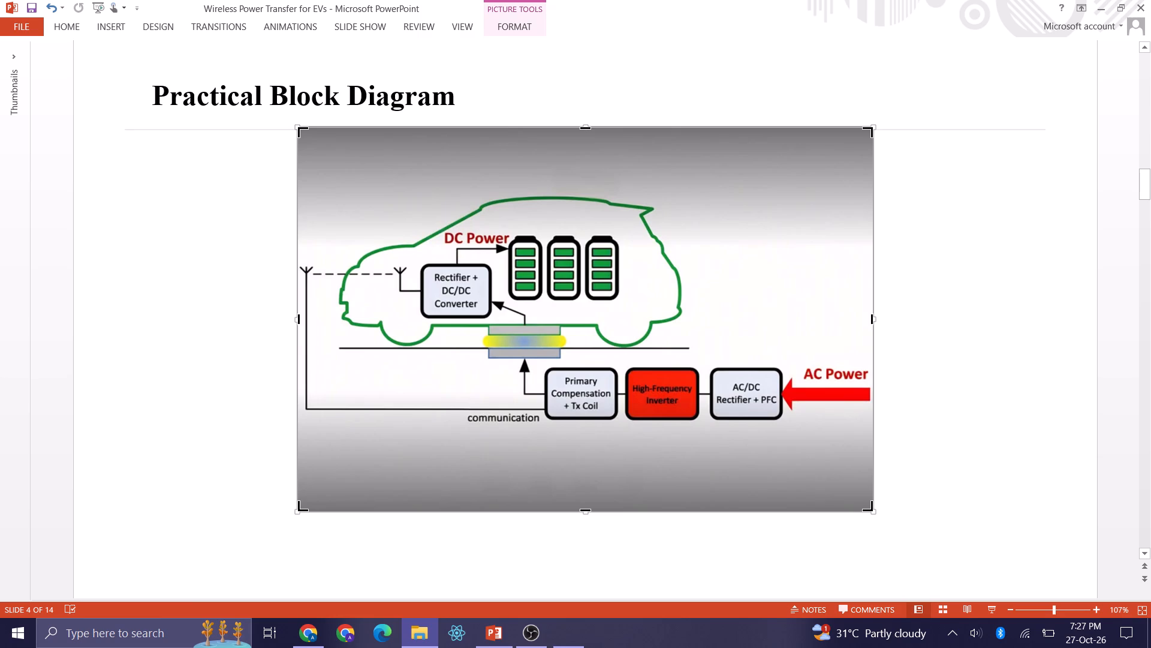
drag(582, 129, 590, 191)
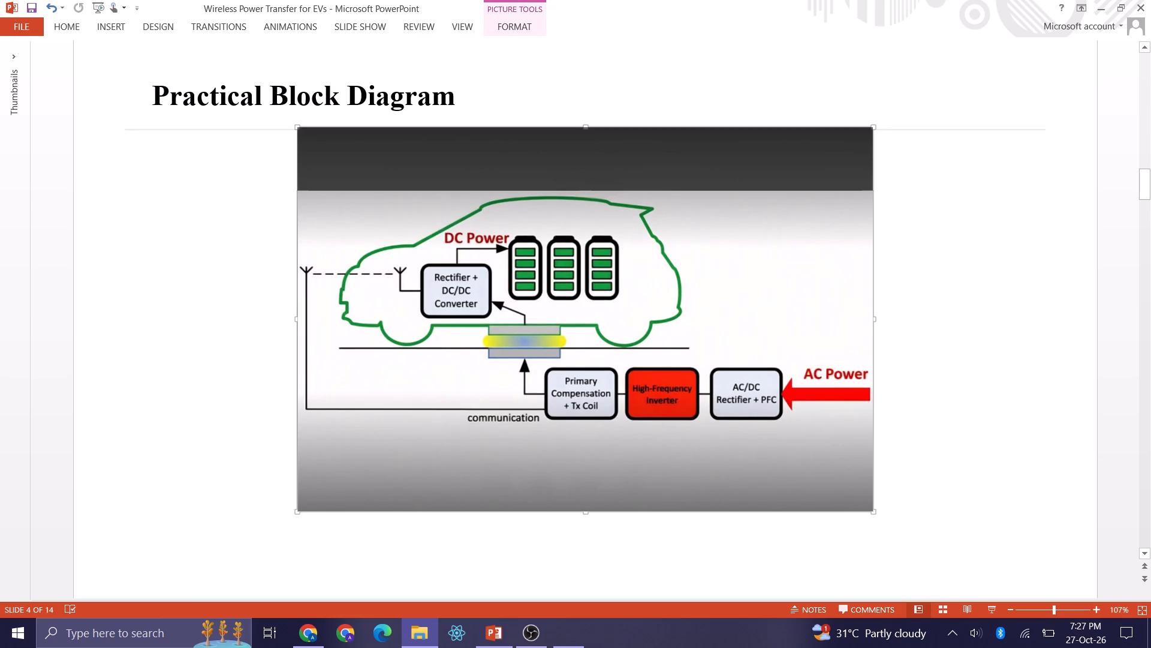
drag(588, 508, 587, 493)
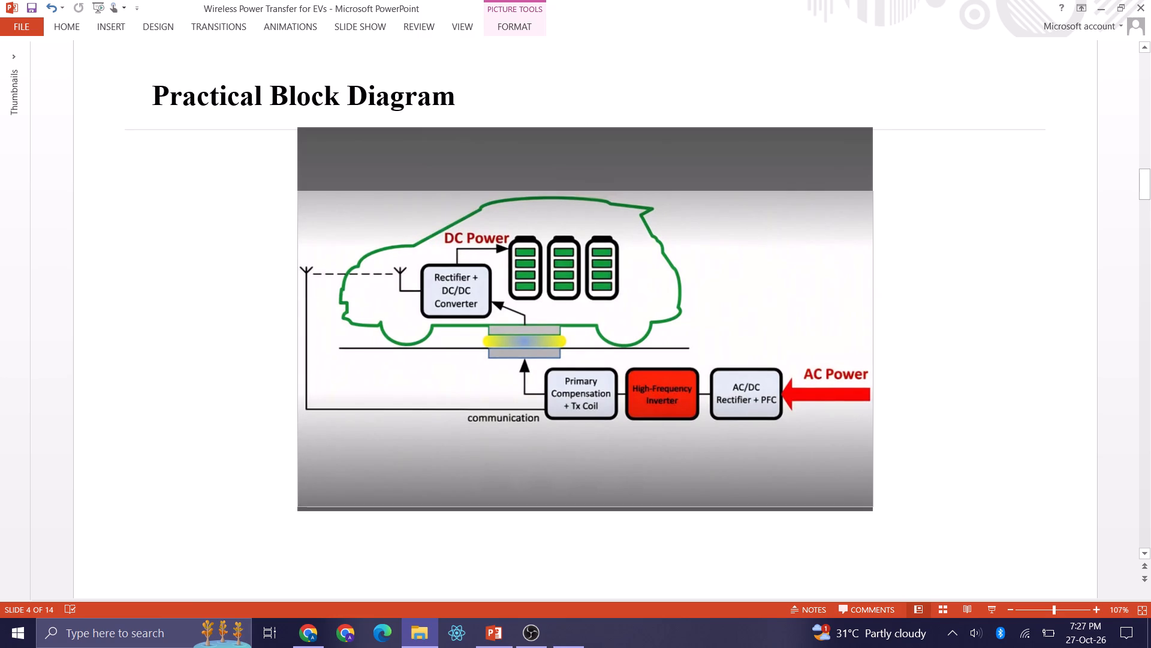
drag(587, 493, 587, 429)
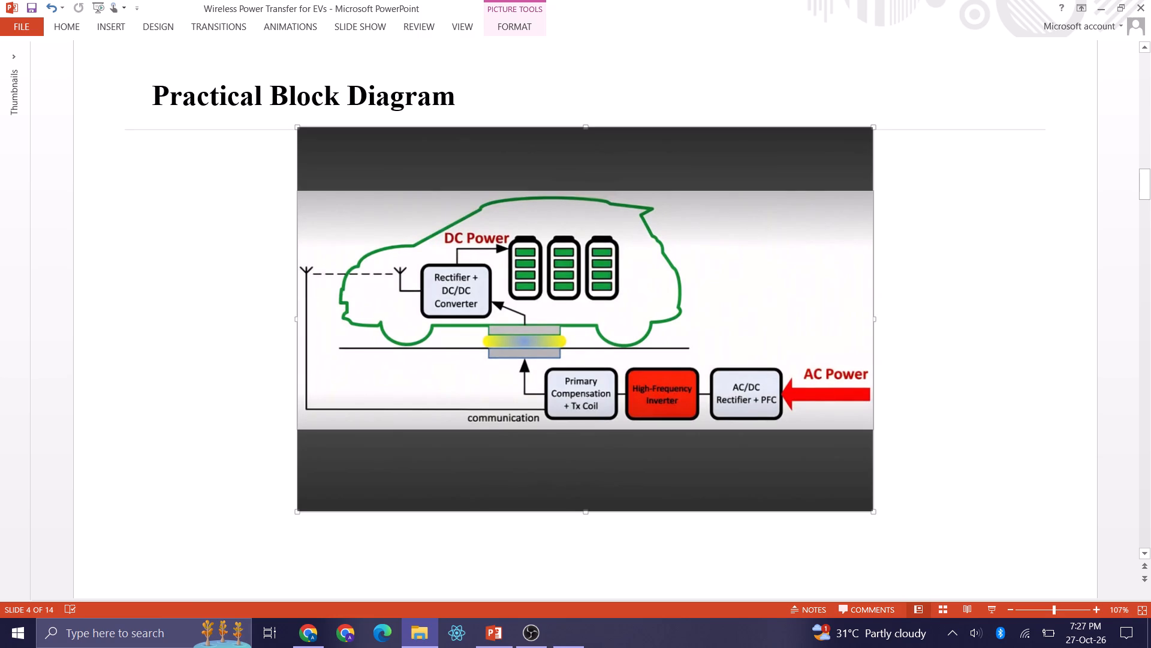
click(954, 330)
Move the cropped diagram up under the Practical Block Diagram title, with its left edge near the start of the title.
click(566, 297)
drag(566, 297, 386, 267)
drag(386, 267, 276, 233)
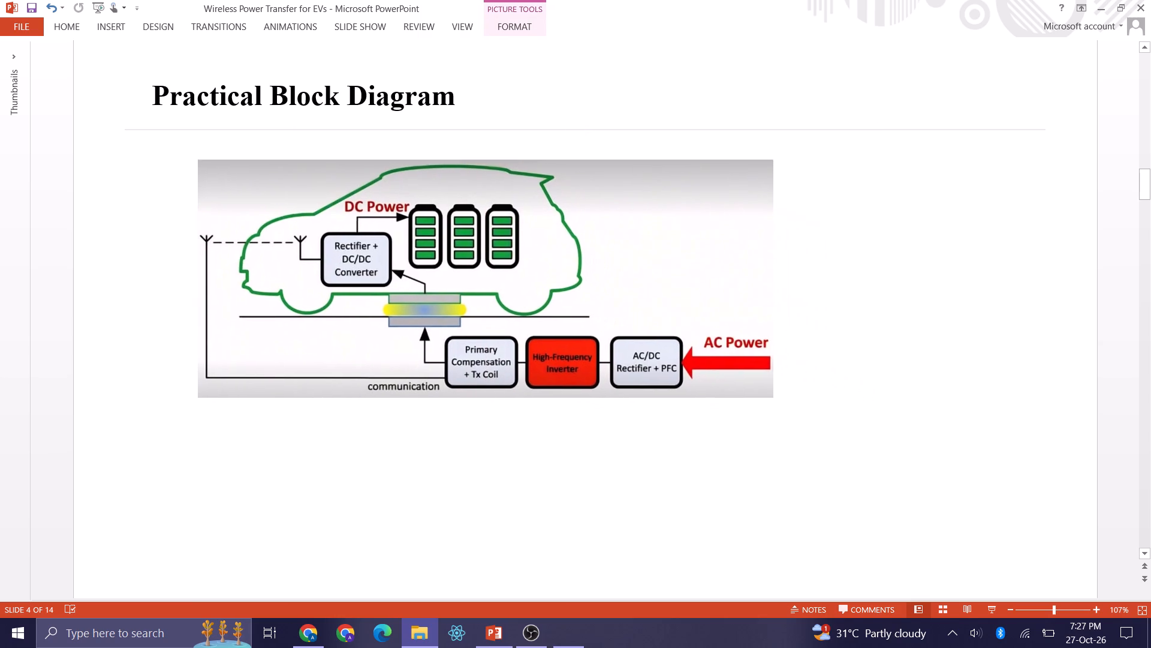
drag(276, 233, 225, 229)
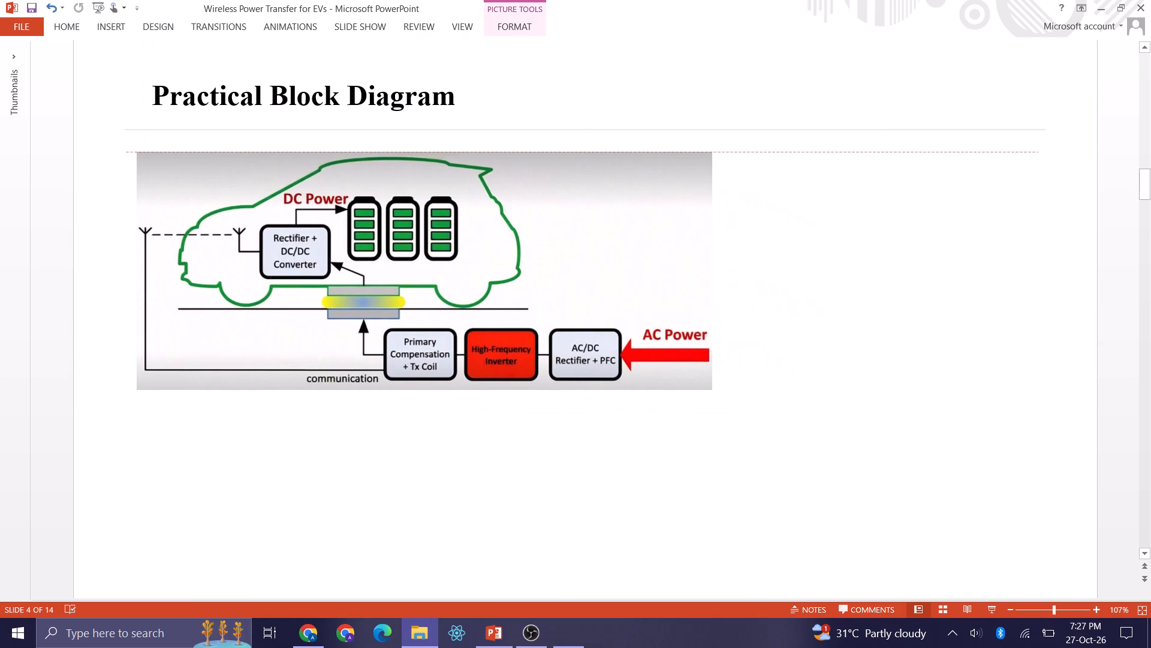
drag(225, 229, 234, 229)
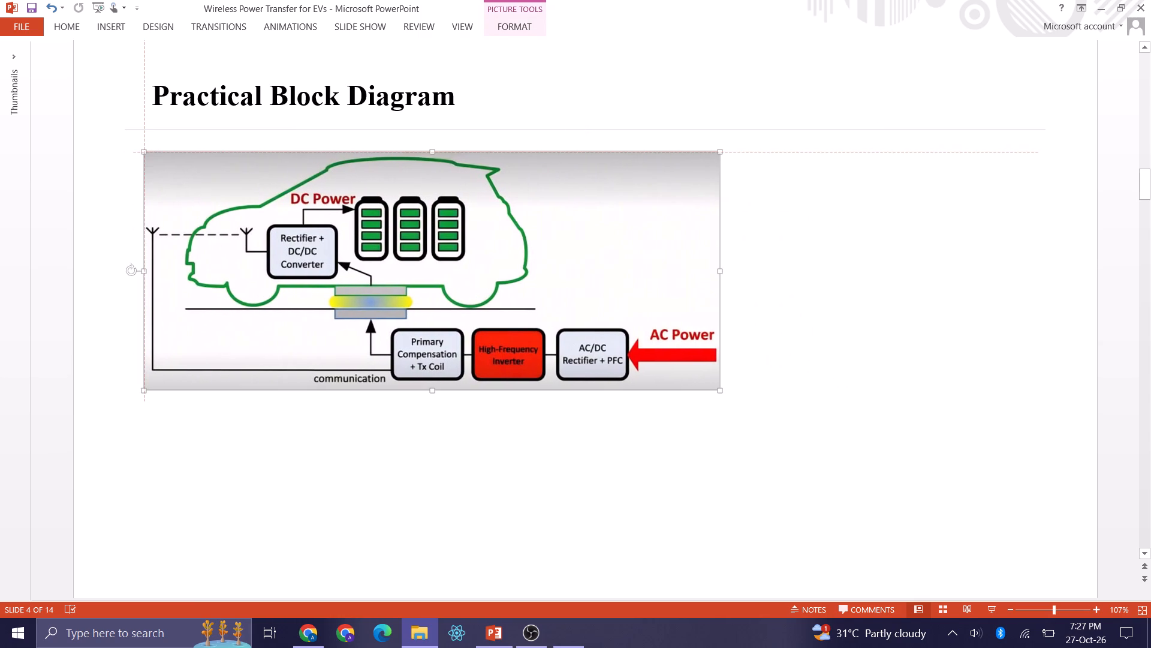
Enlarge the diagram proportionally from its lower-right corner until its right edge meets the end of the title's divider line.
drag(718, 392, 886, 477)
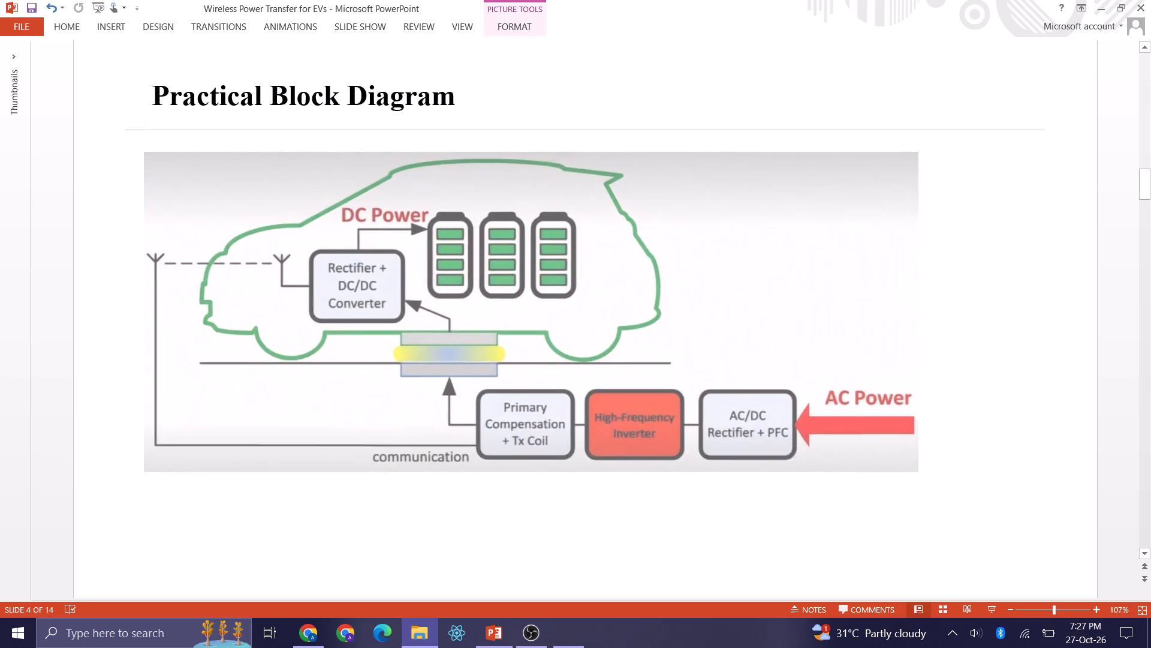
drag(886, 477, 983, 521)
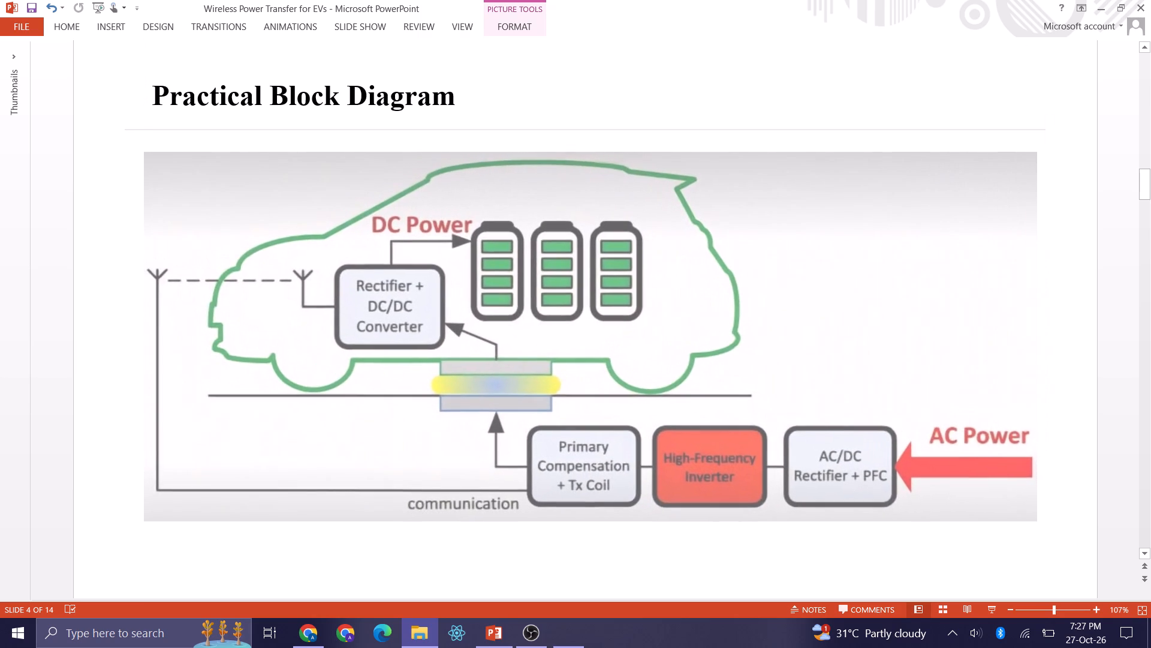
drag(983, 521, 1002, 523)
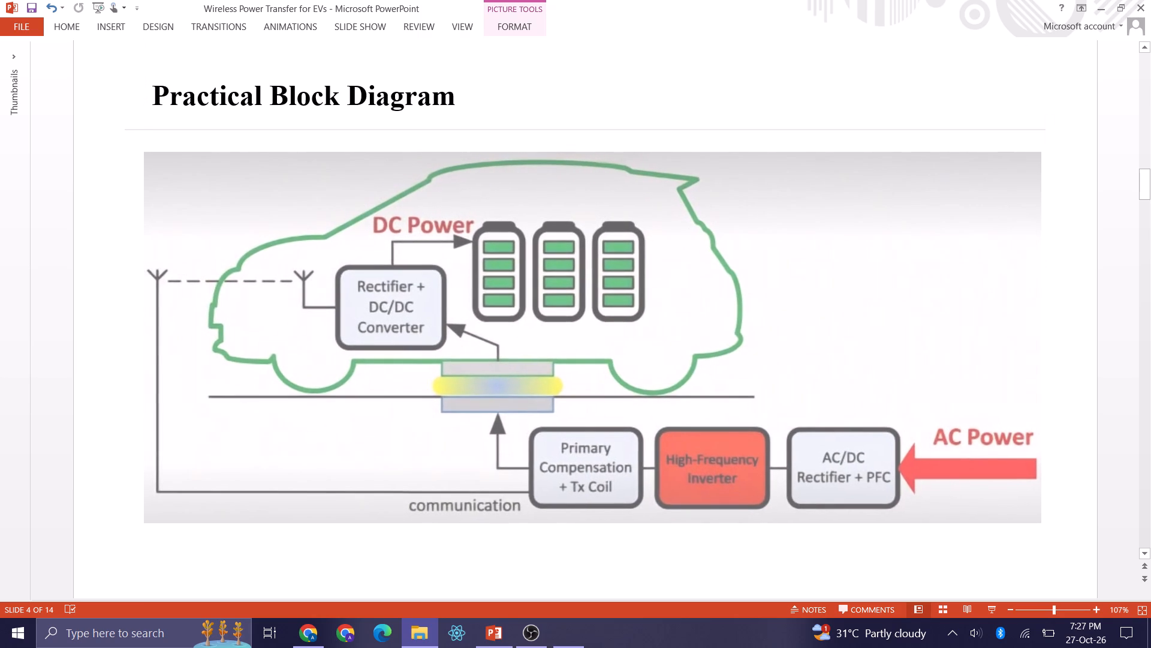
drag(1002, 523, 1031, 530)
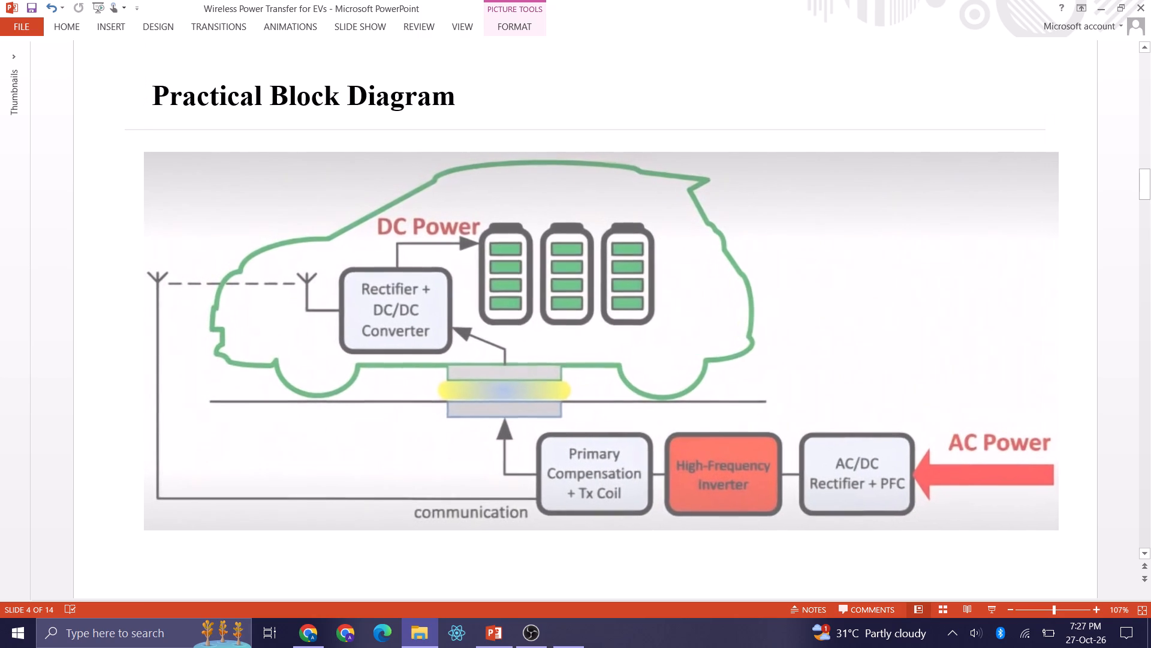
drag(1031, 530, 1028, 523)
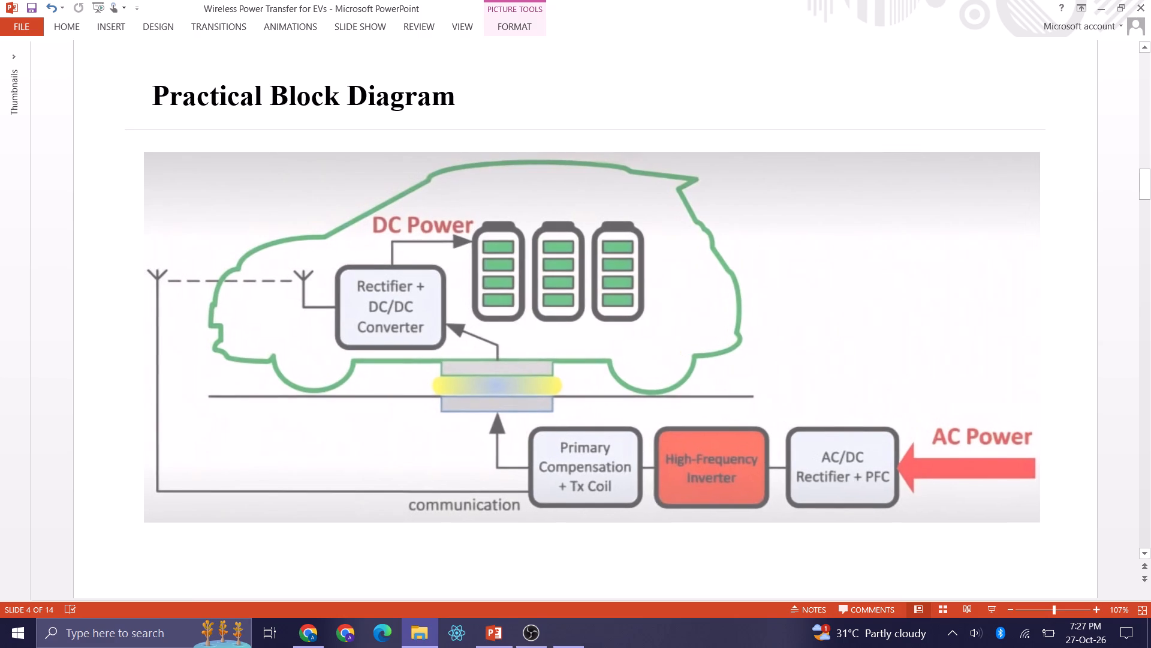
drag(1028, 523, 1048, 524)
click(1110, 448)
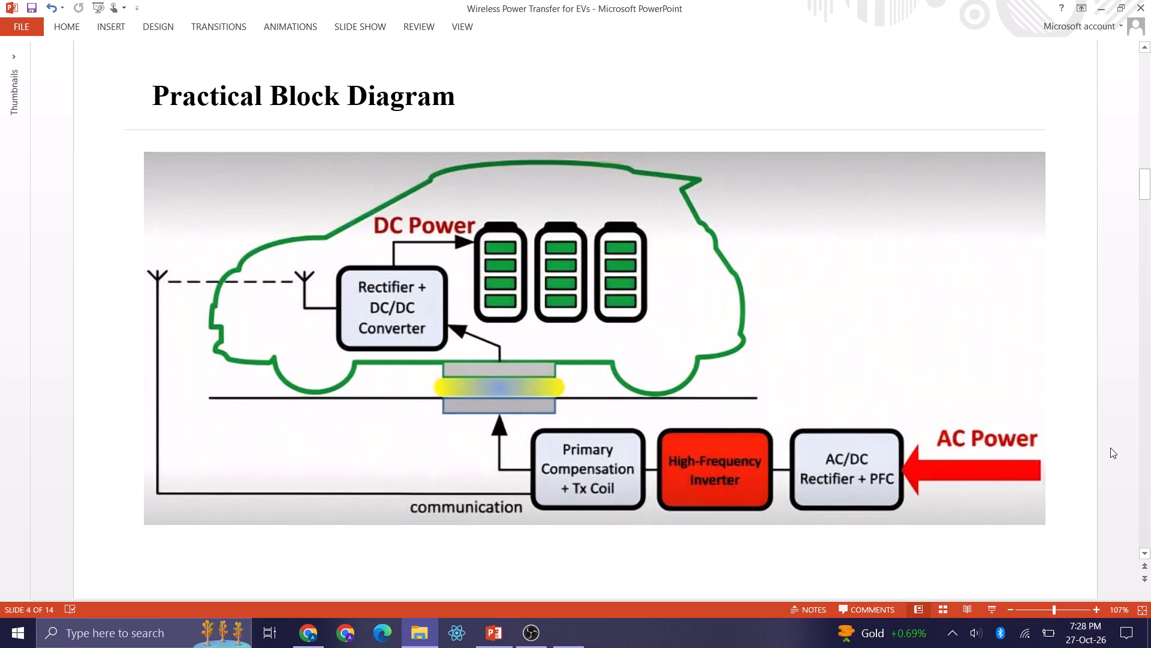
Compare the Practical Block Diagram slide with the System Block Diagram on slide 5, finishing on slide 5.
key(Right)
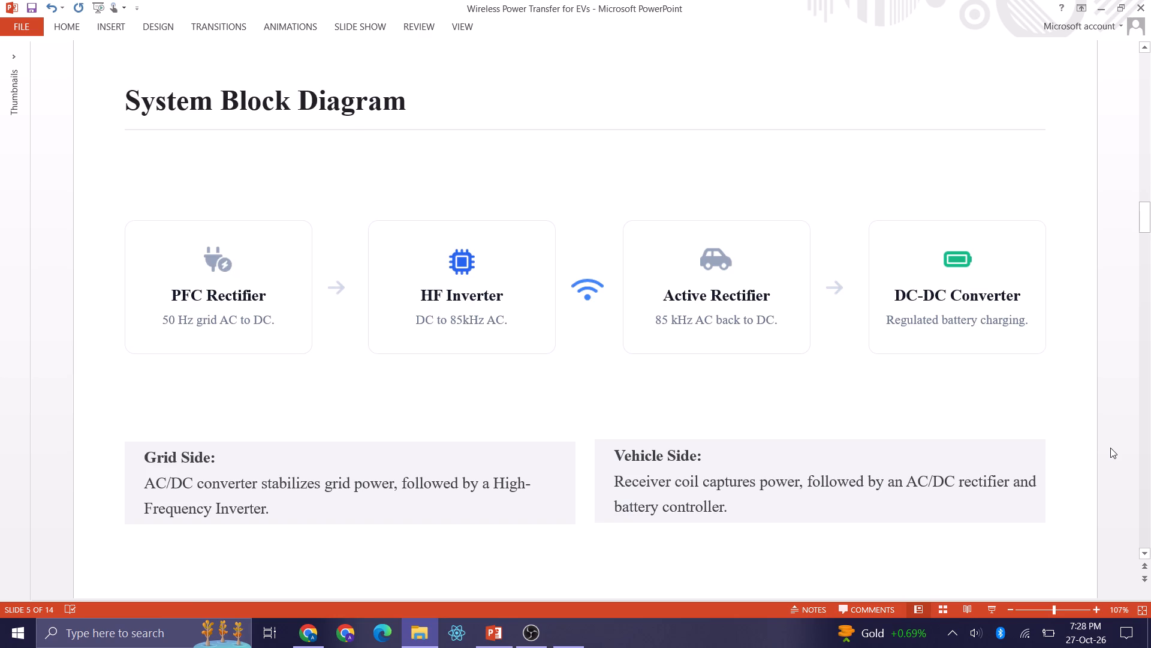
key(Left)
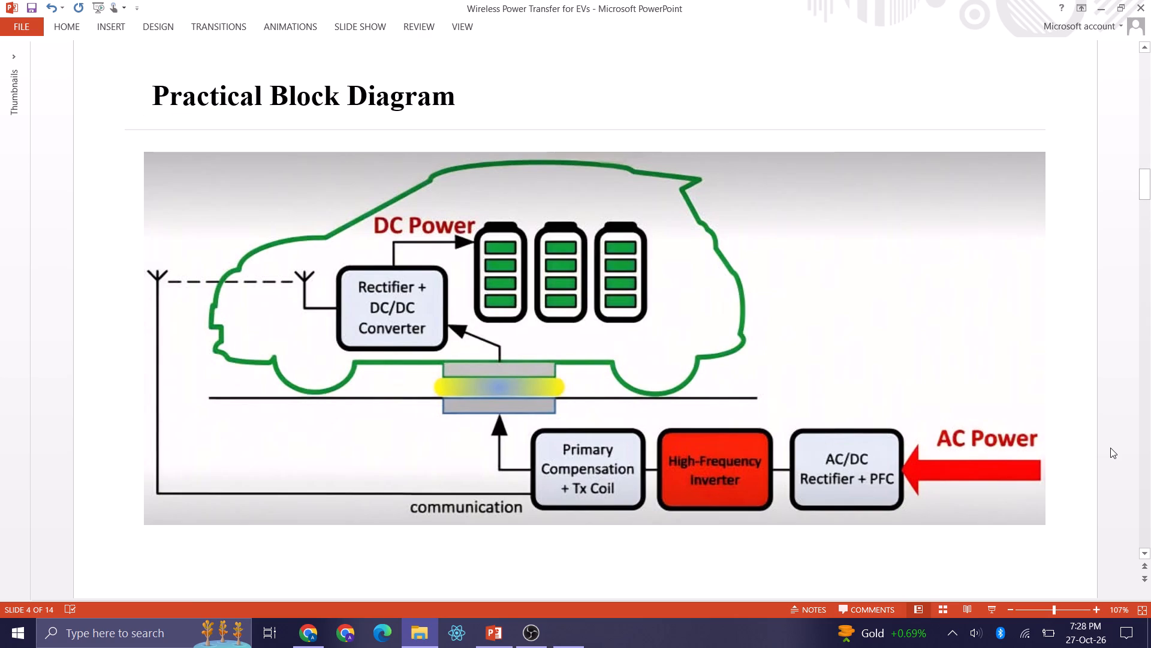
key(Right)
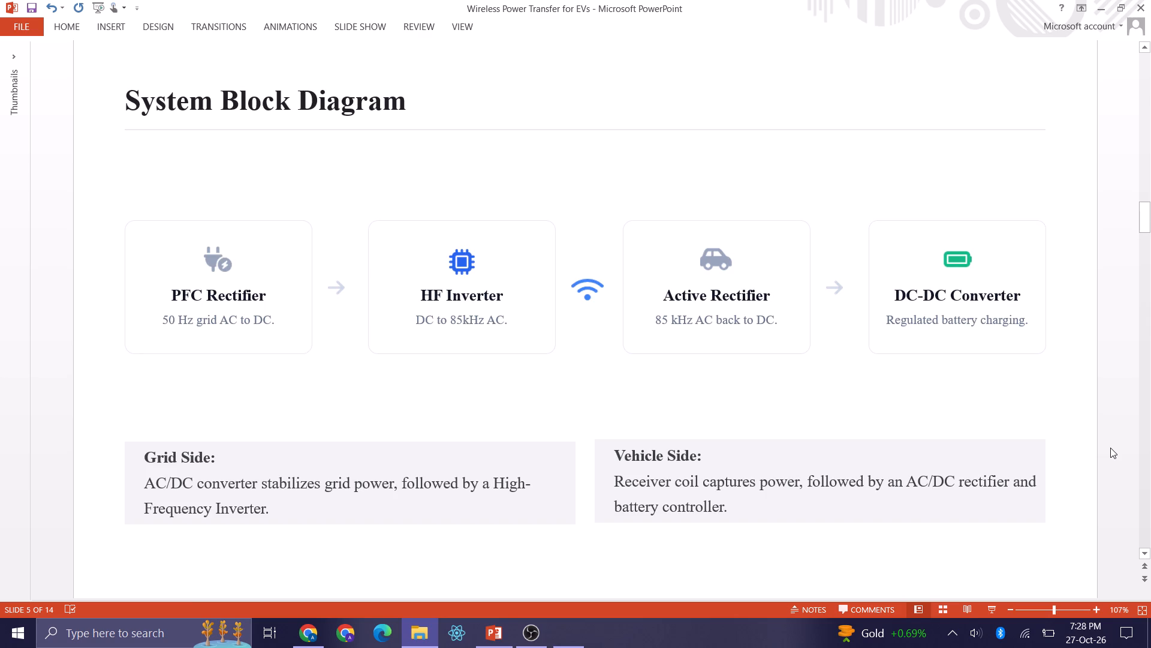
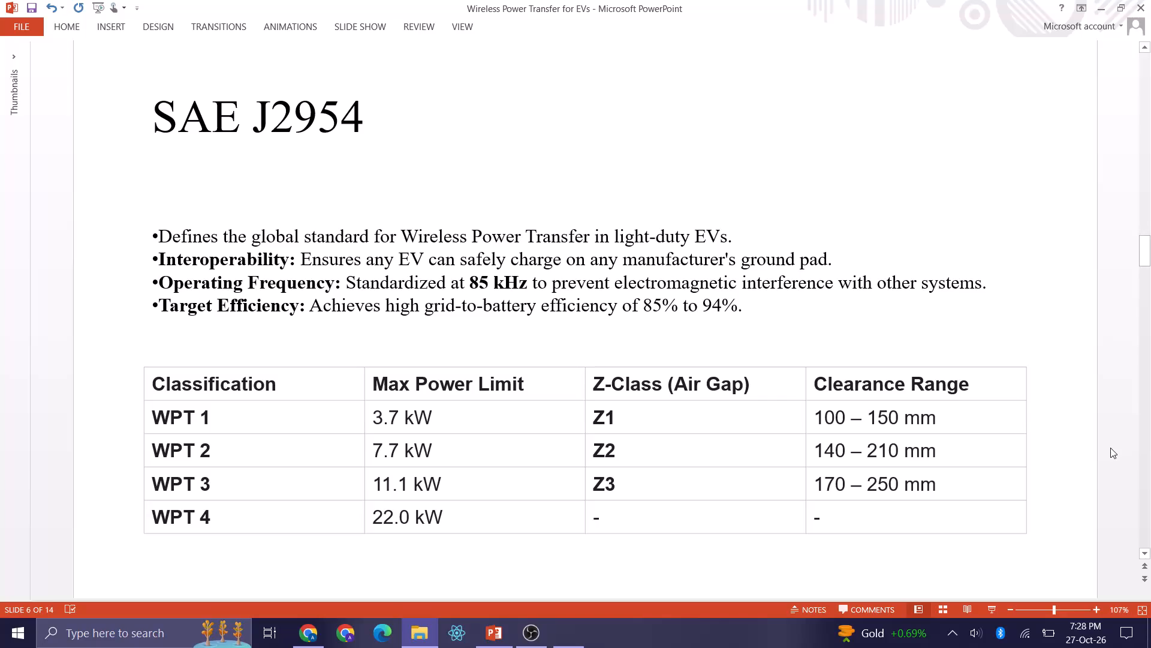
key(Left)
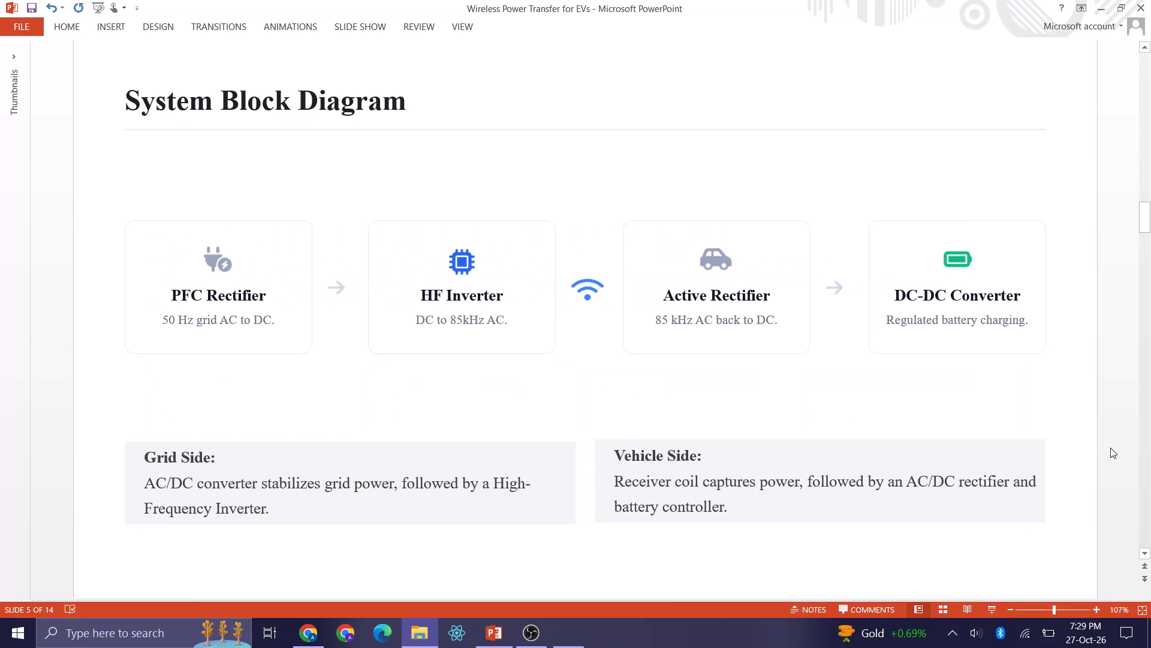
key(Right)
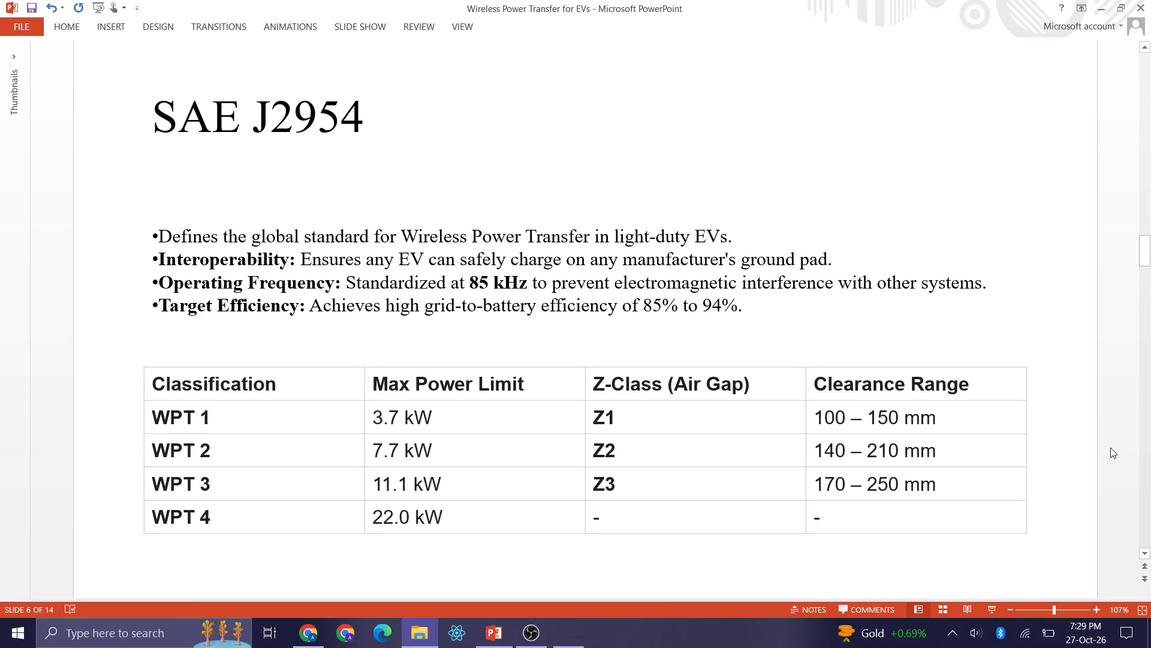
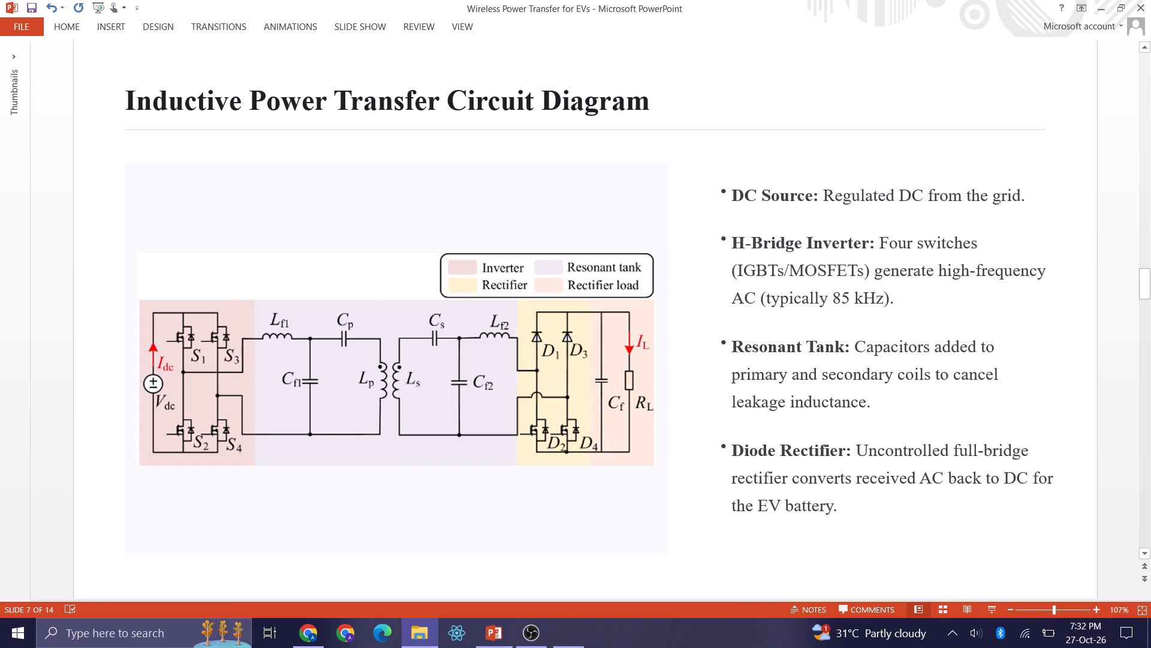
Review the System Block Diagram on slide 5, then examine the circuit picture on slide 7, Inductive Power Transfer Circuit Diagram, up close.
key(Left)
key(Left)
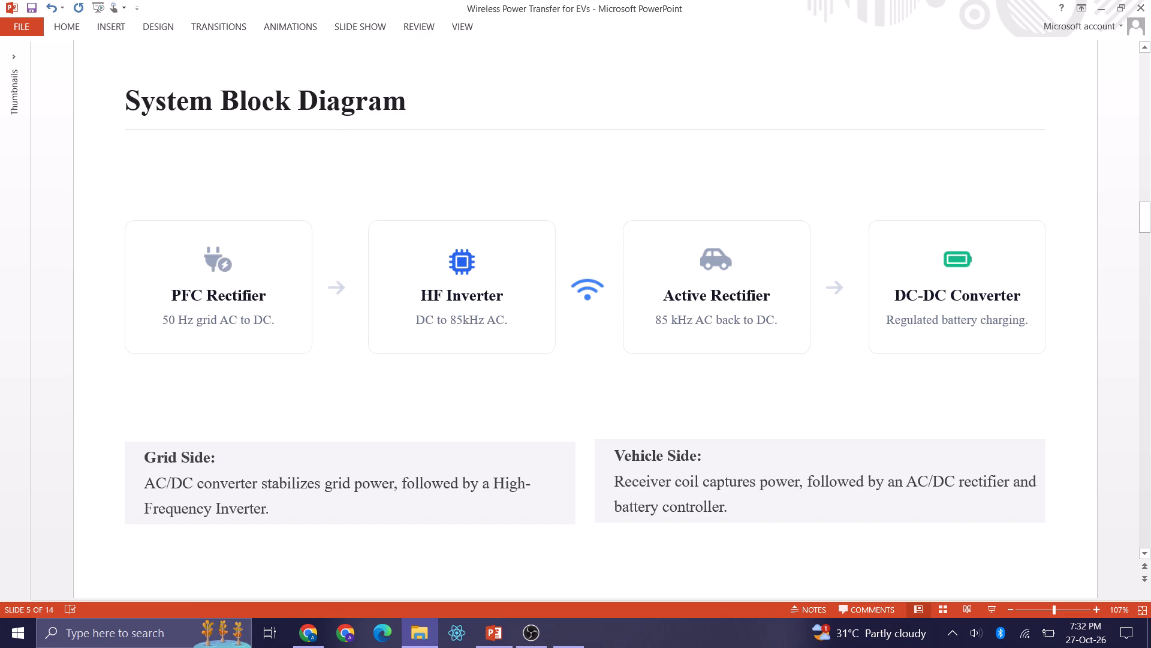
key(Right)
key(Right)
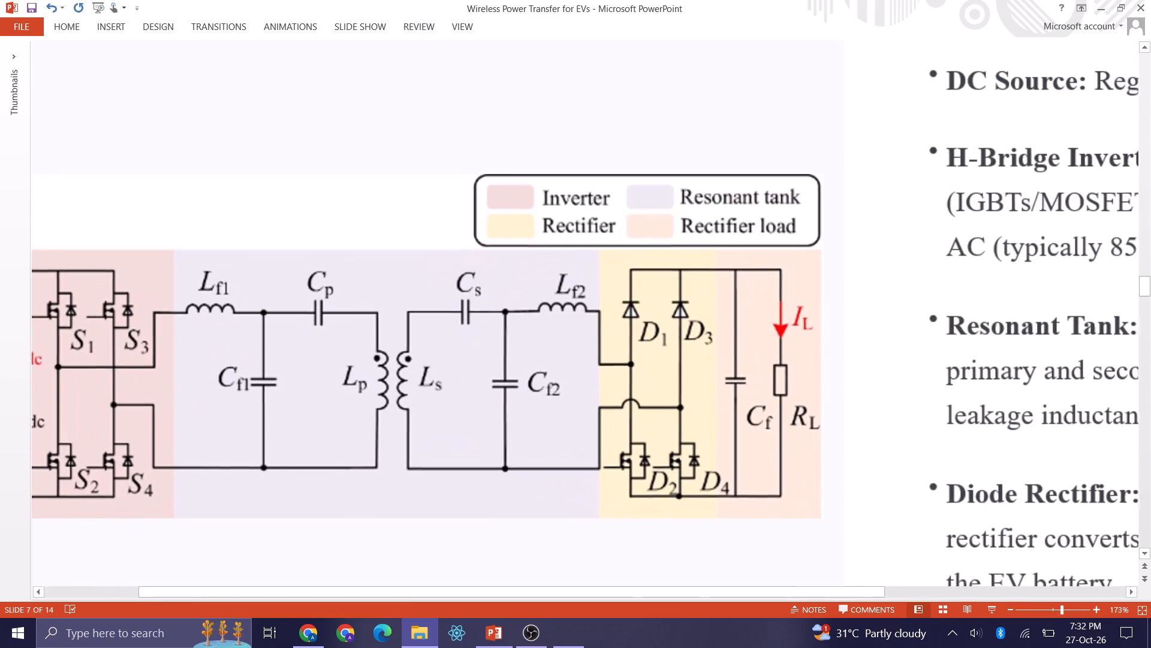
scroll(382, 377, right, 1)
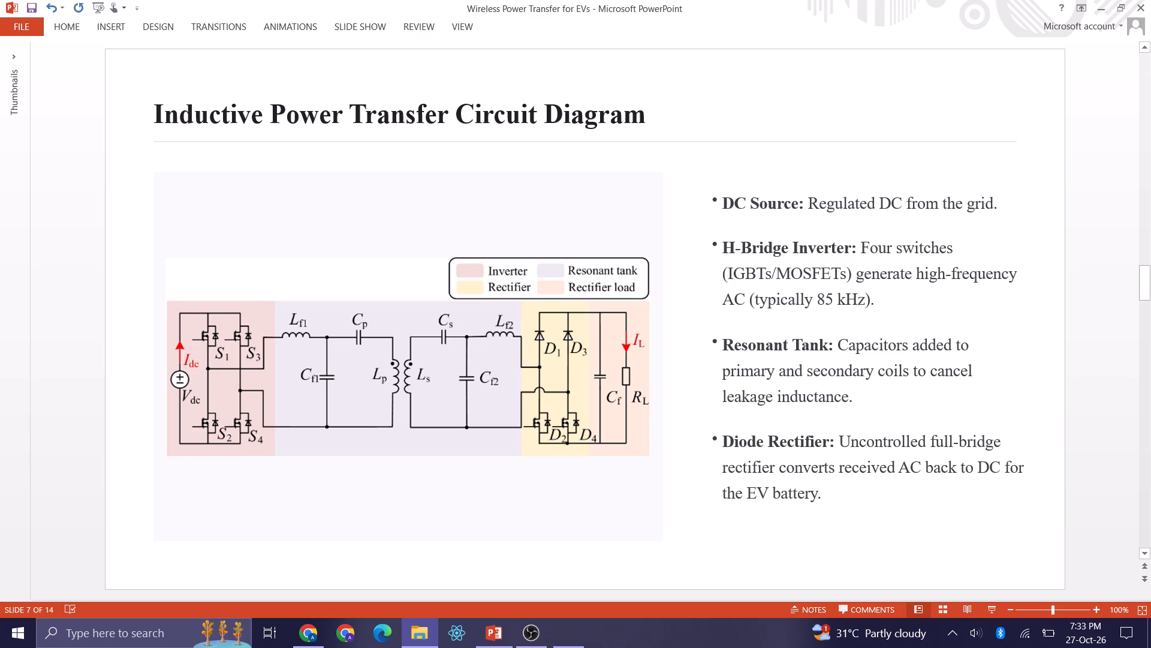
Review the Operating Waveforms slide and go on to slide 9, Charging Modes: Static vs Dynamic.
key(Right)
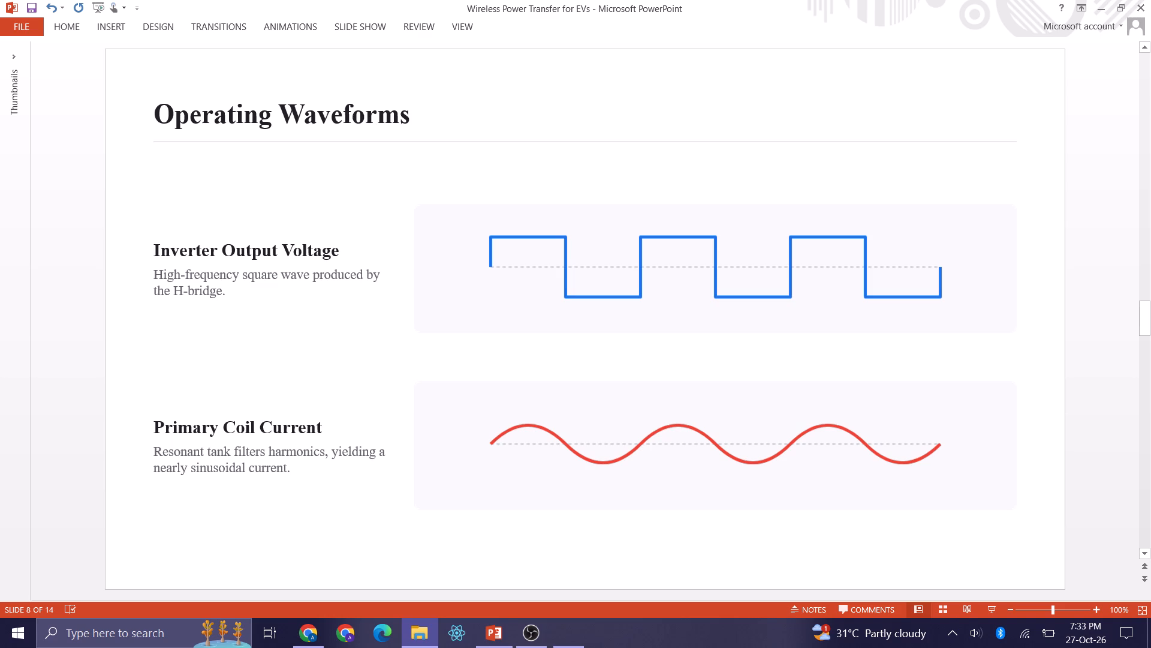
key(Right)
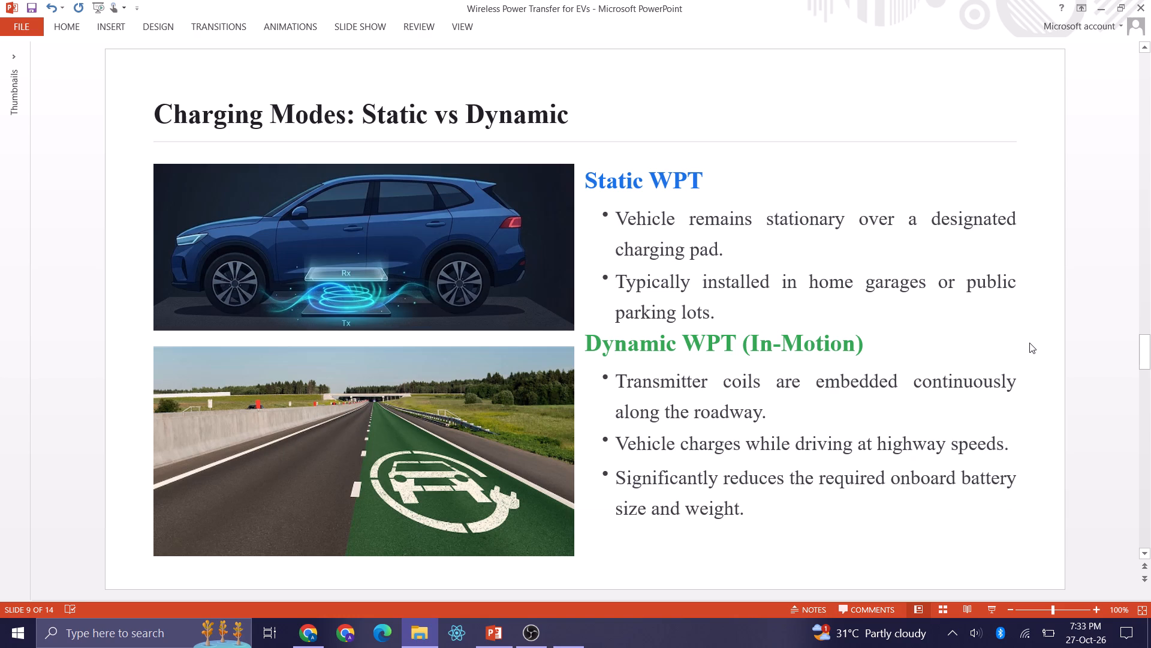
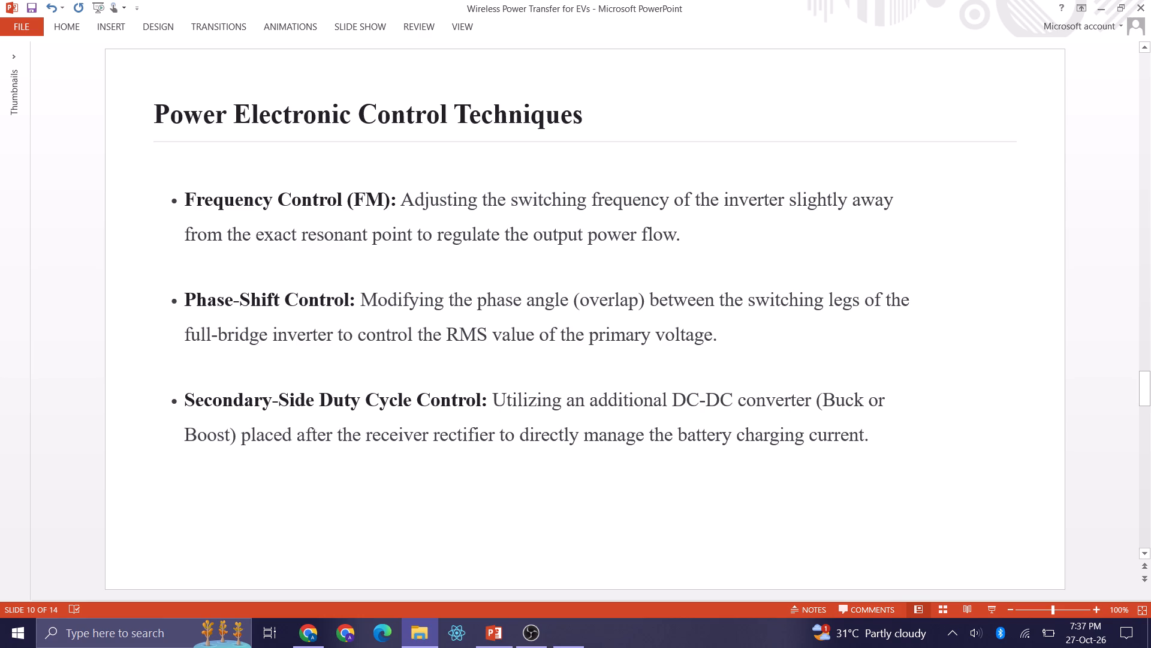
Advance to slide 11, Advantages & Challenges, and examine the Key Advantages list at the "Vandalism-proof infrastructure" bullet.
key(Right)
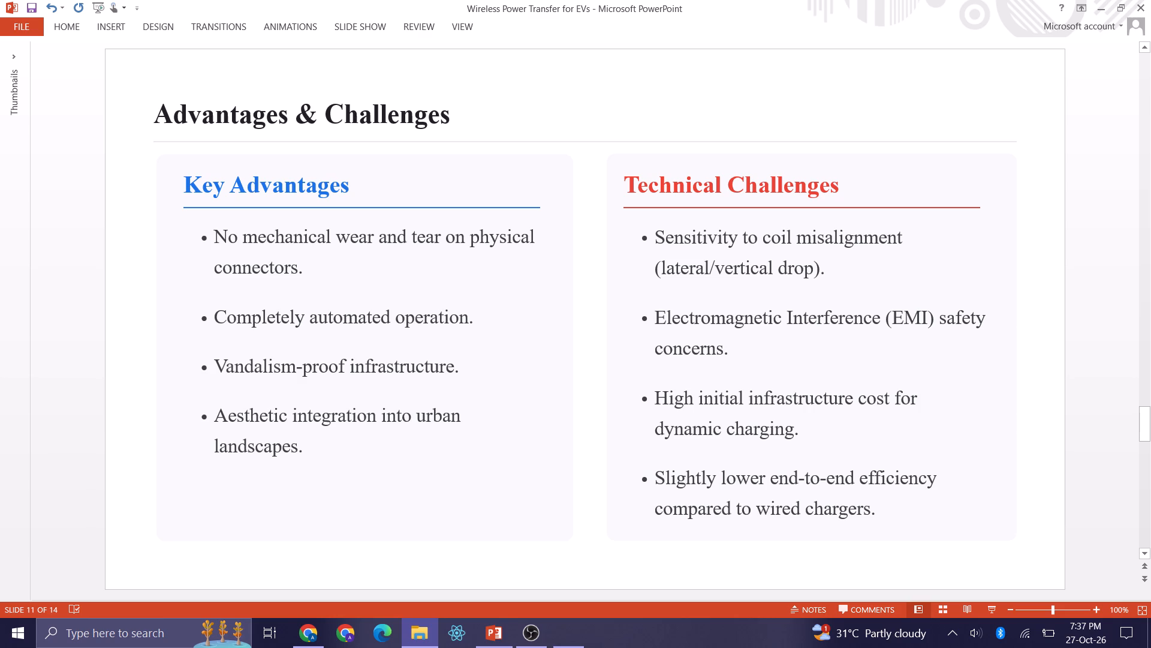
click(455, 368)
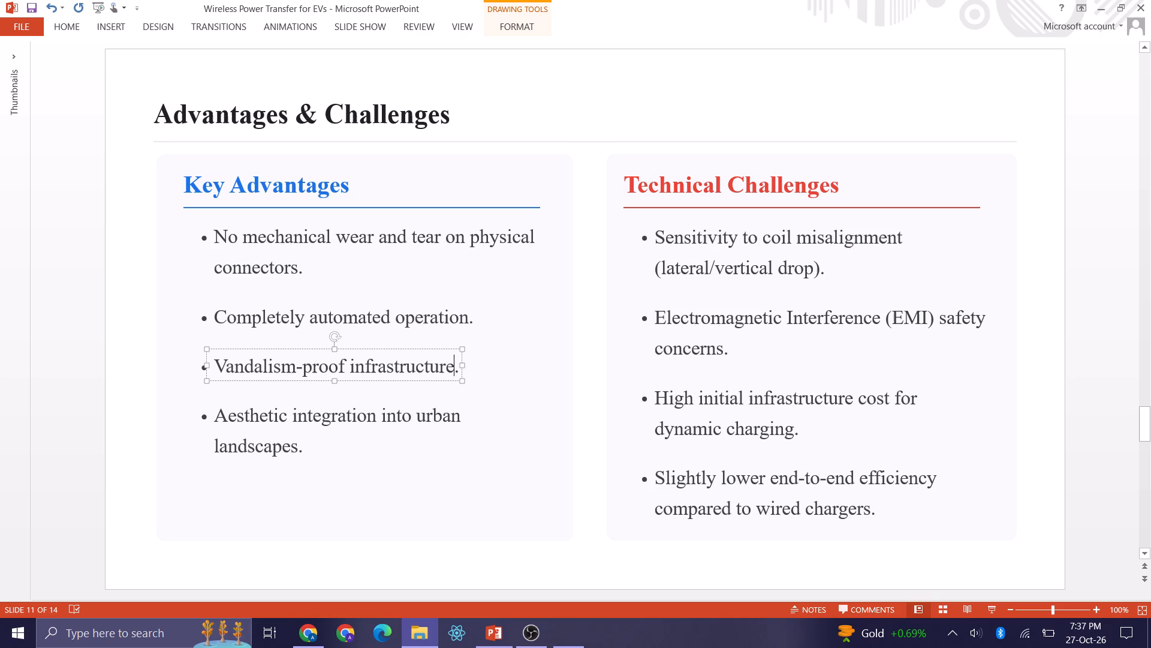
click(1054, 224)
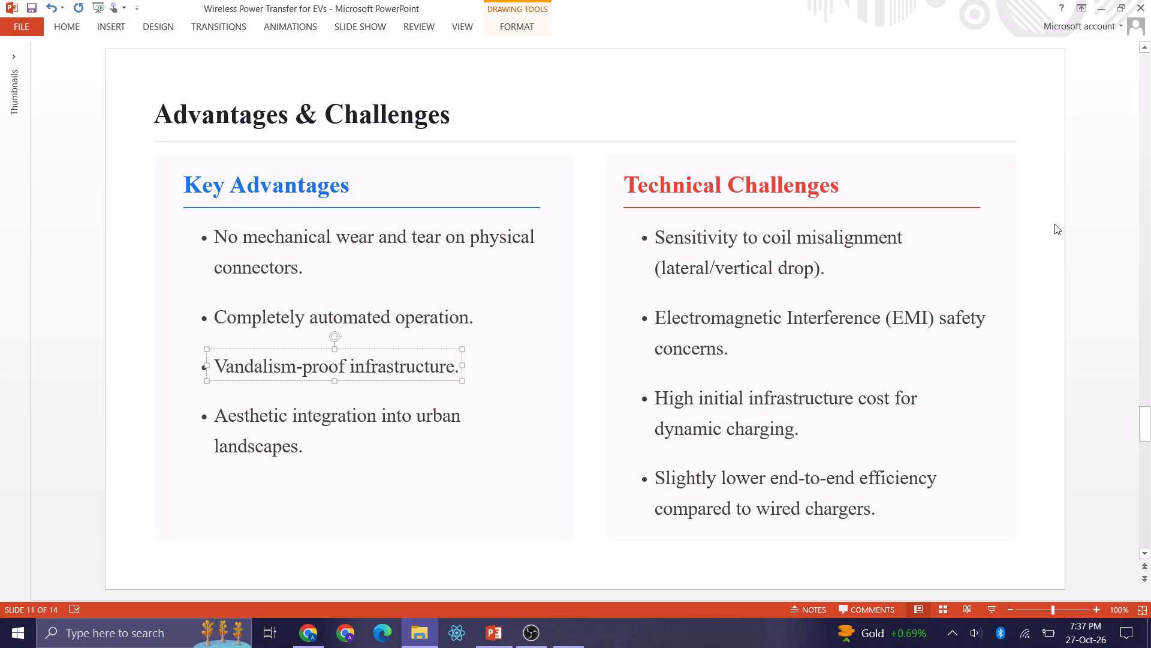
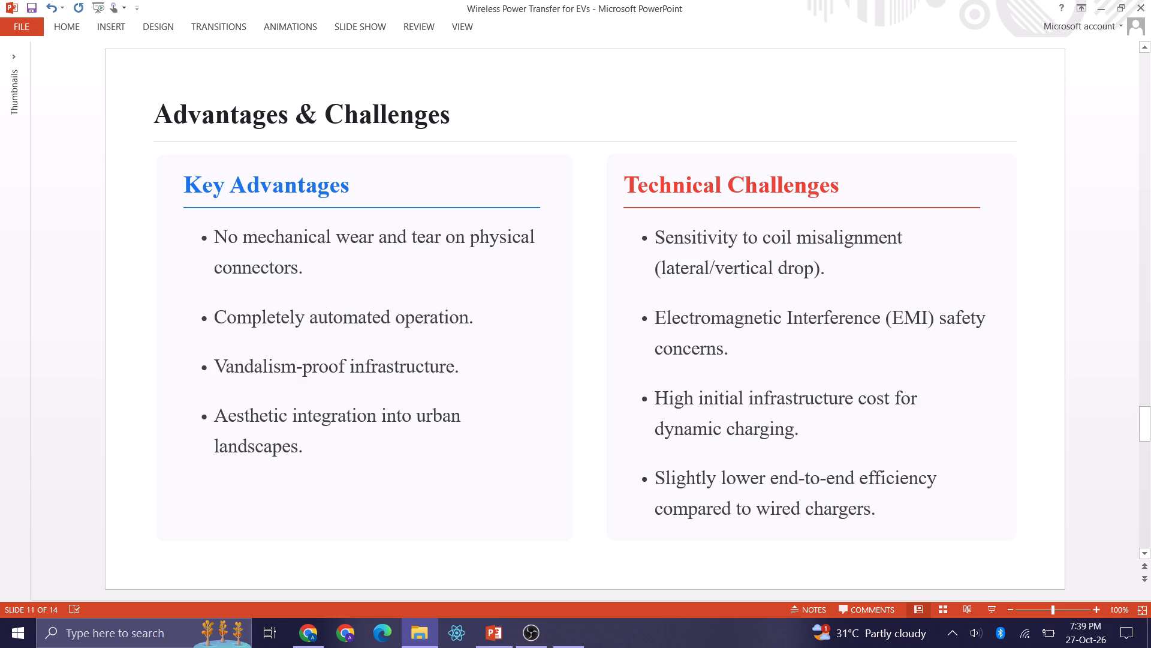
Return to slide 6, SAE J2954, and examine the table's Z-Class (Air Gap) column heading.
key(Left)
key(Left)
key(Left)
key(Left)
key(Left)
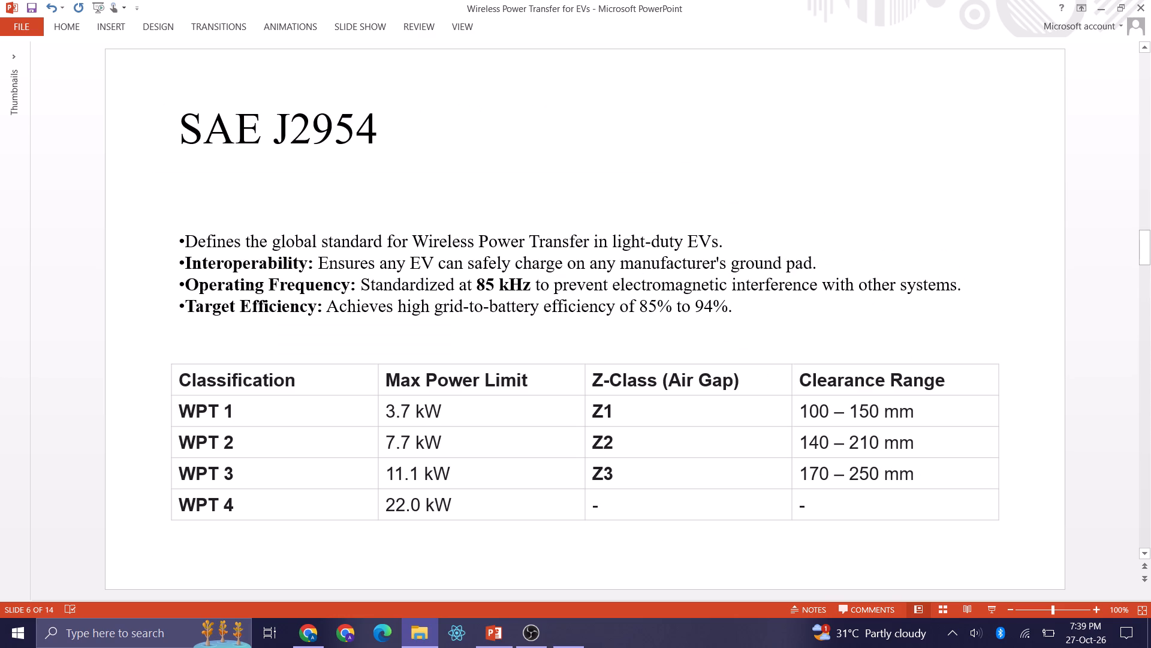
triple_click(734, 379)
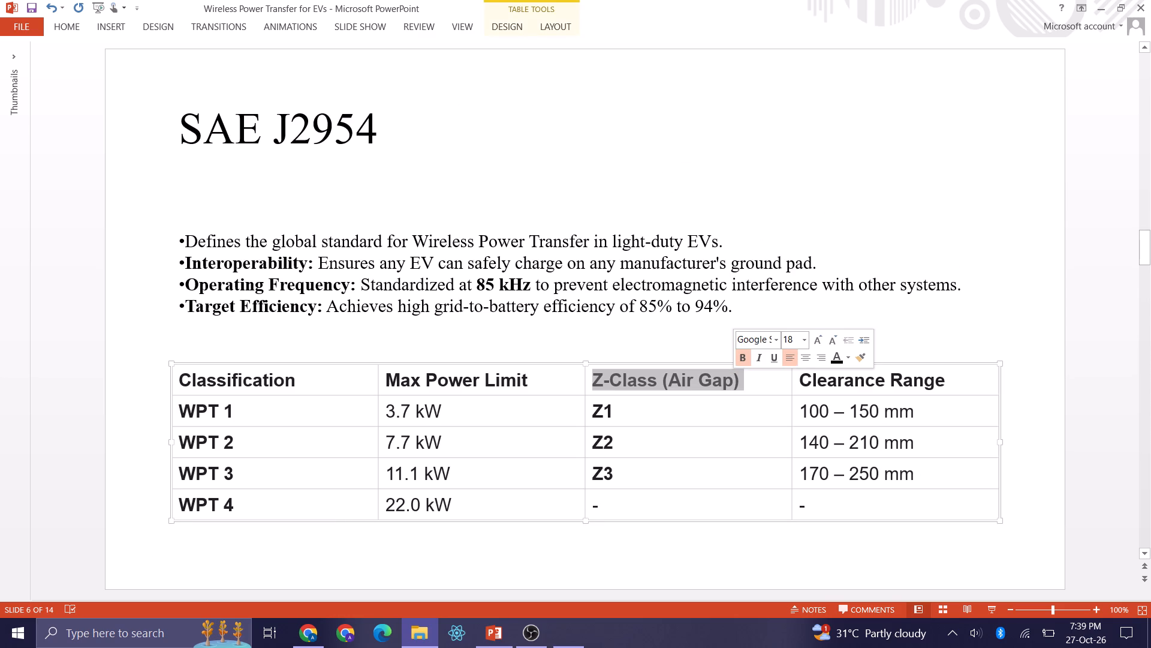
click(734, 379)
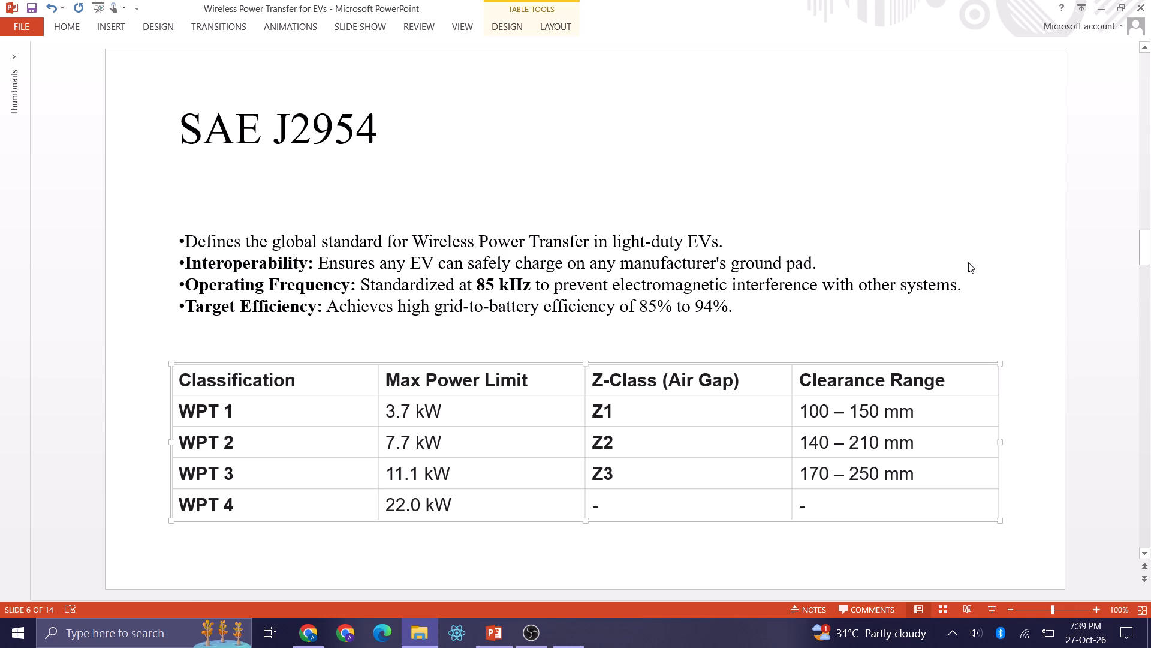
Review the slides from Inductive Power Transfer Circuit Diagram on slide 7 through Advantages & Challenges on slide 11.
key(Right)
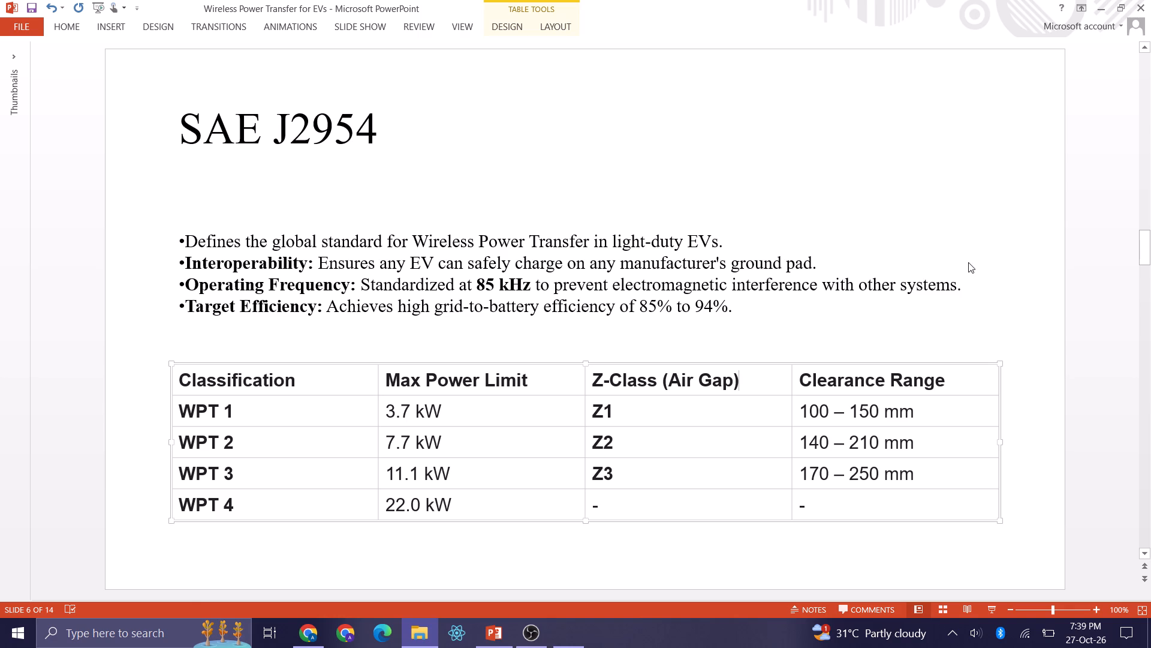
click(968, 262)
key(Right)
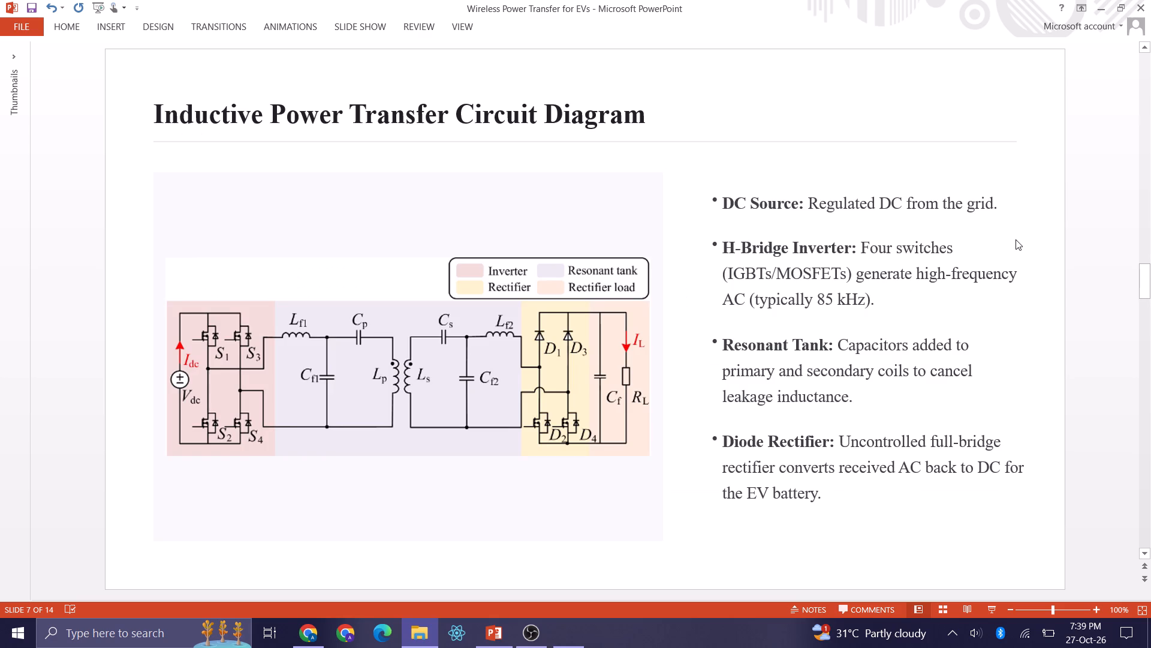
key(Right)
key(Right)
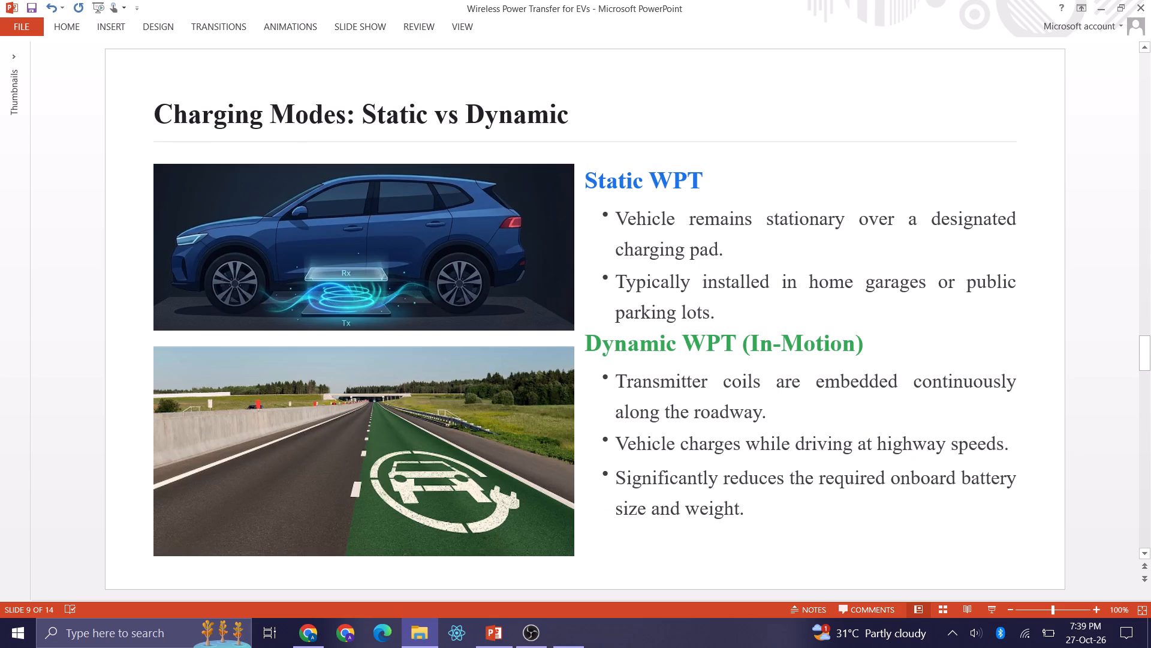
key(Right)
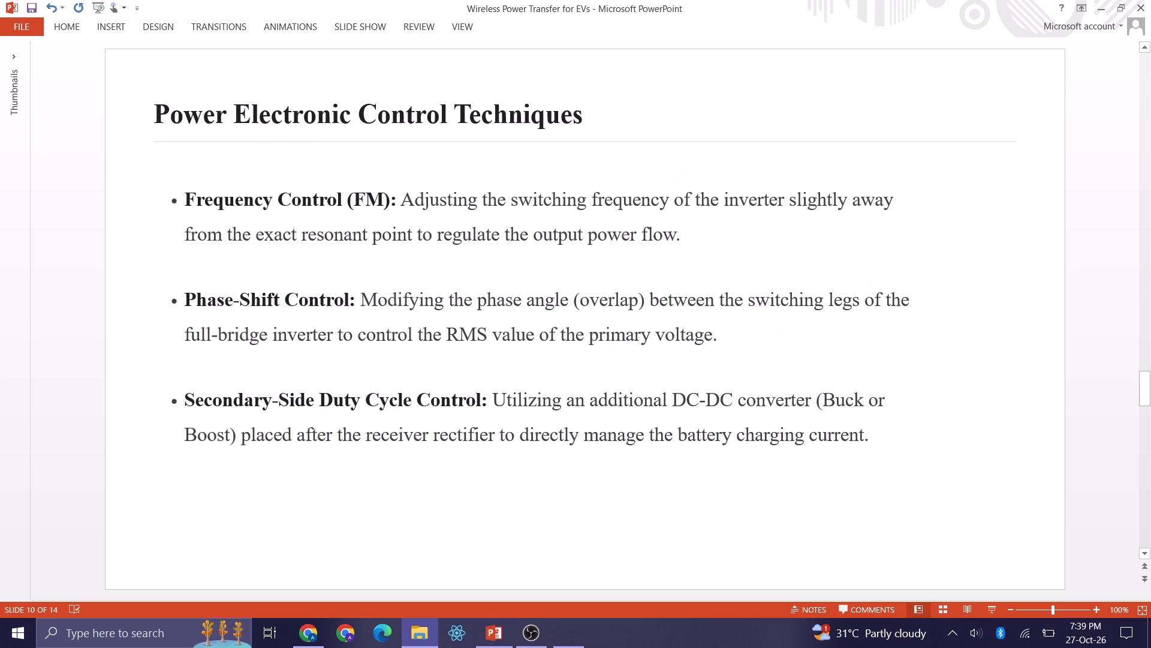
key(Right)
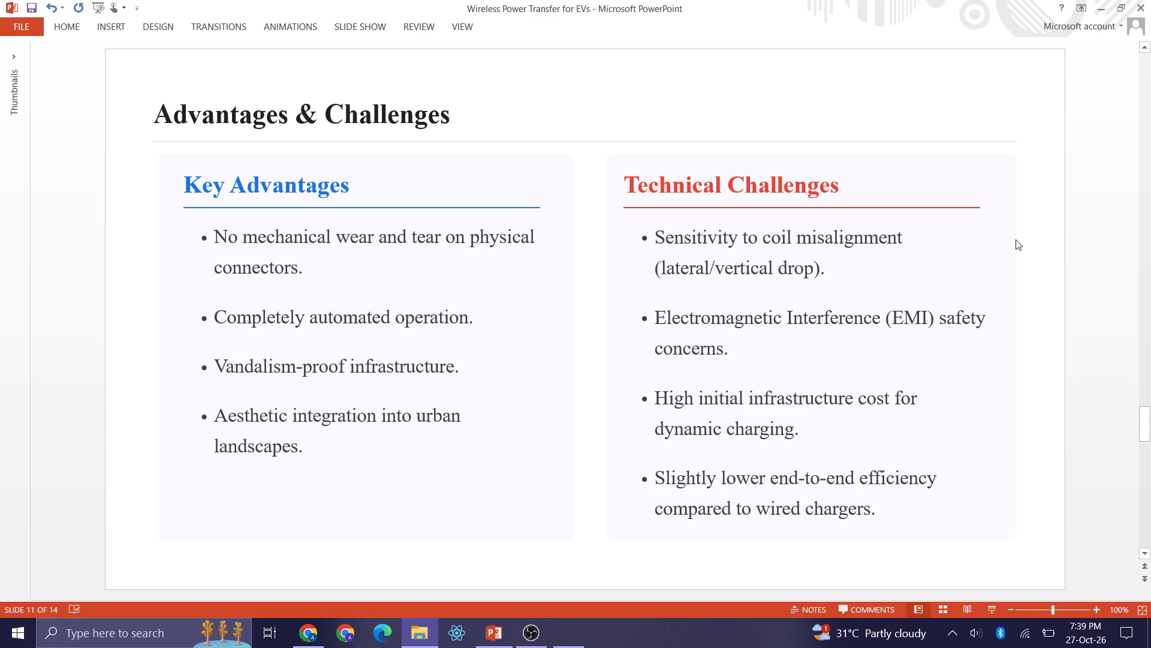
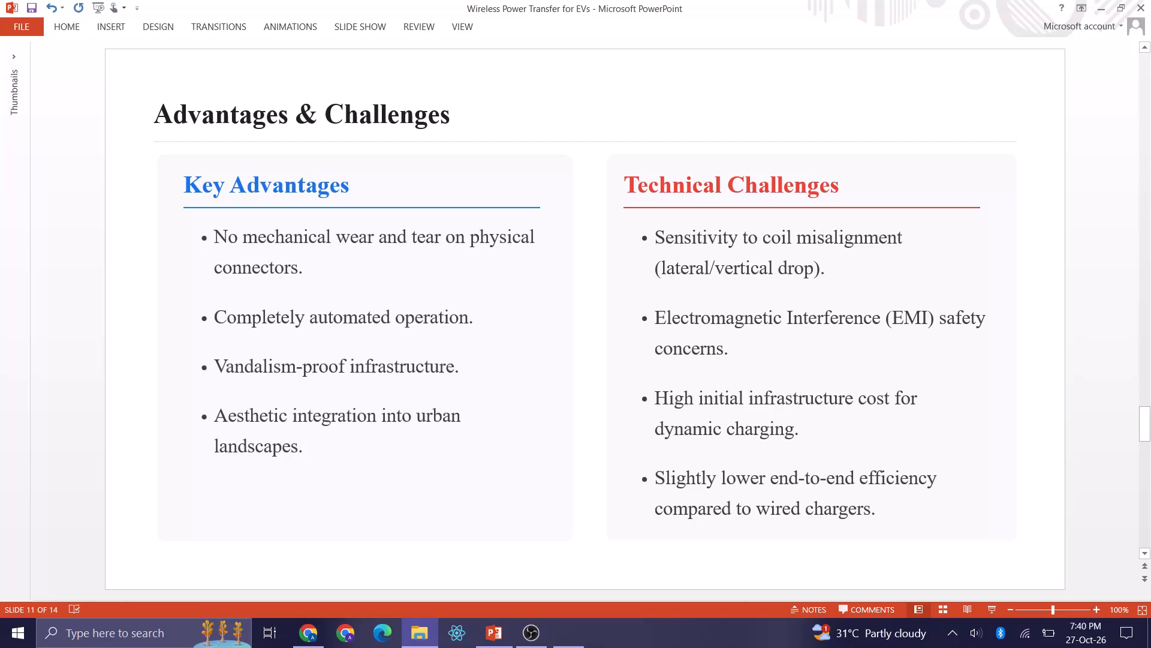
Delete the "Aesthetic integration into urban landscapes." and "Vandalism-proof infrastructure." text boxes under Key Advantages on slide 11, keeping their bullet dots.
click(372, 440)
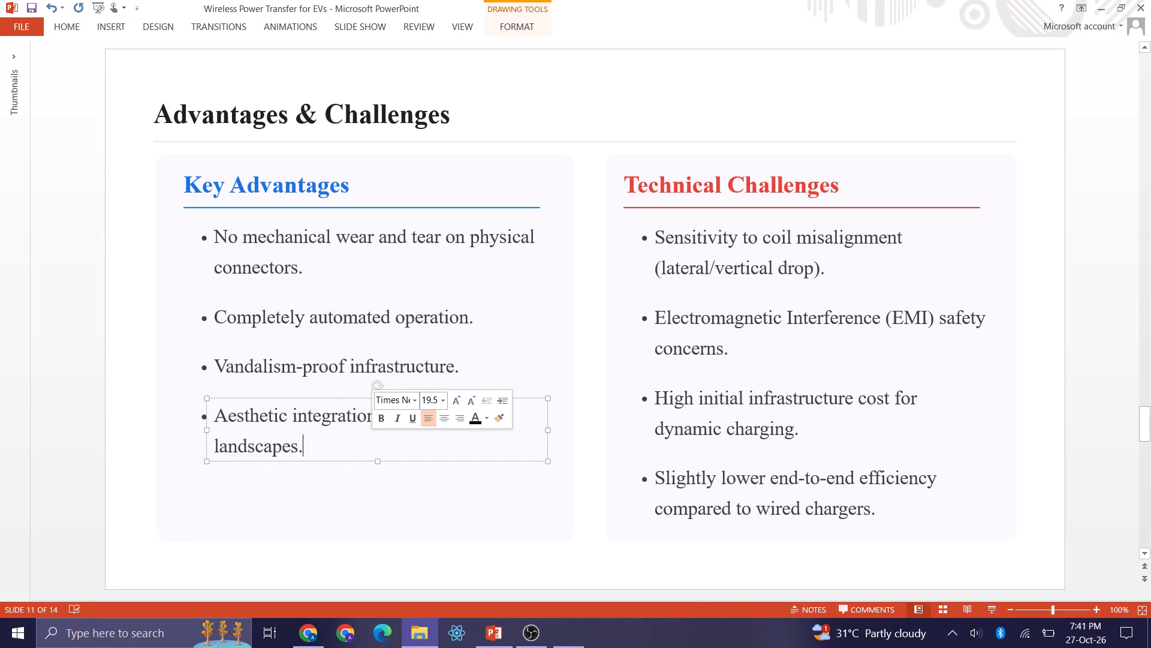
key(Delete)
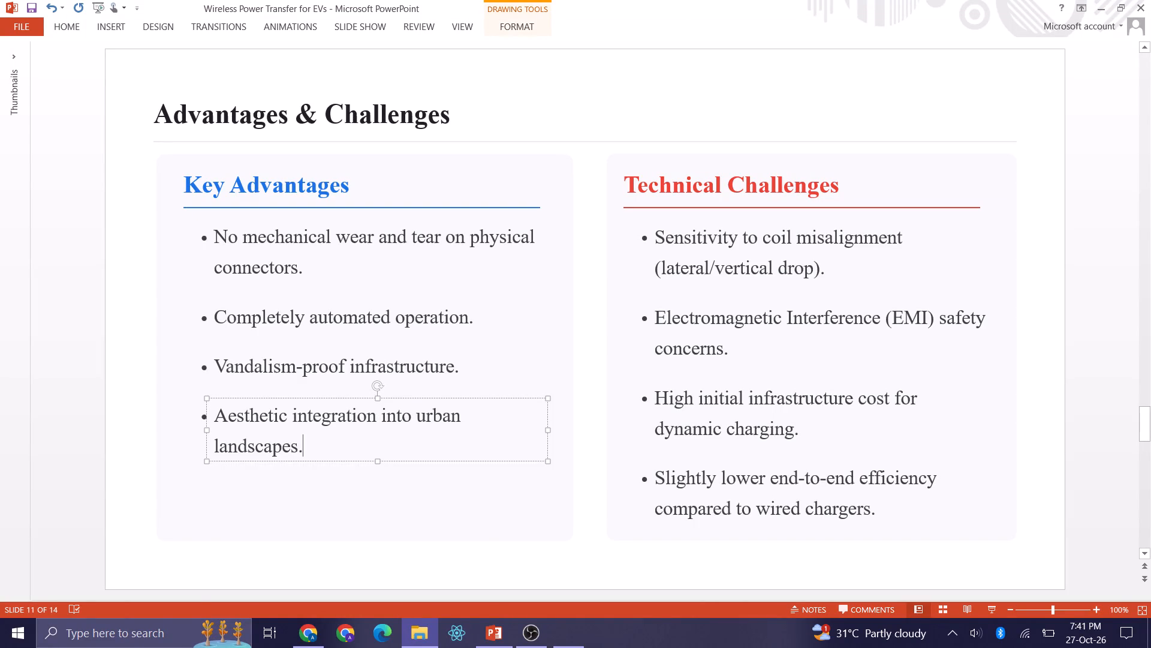
click(506, 399)
key(Delete)
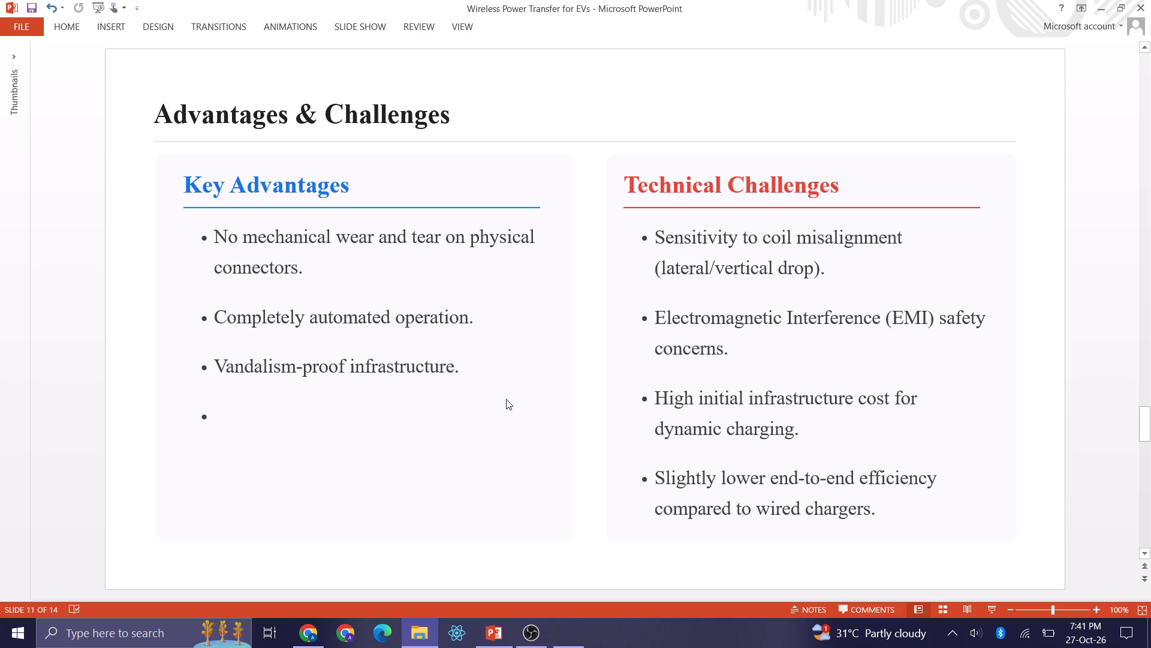
click(417, 356)
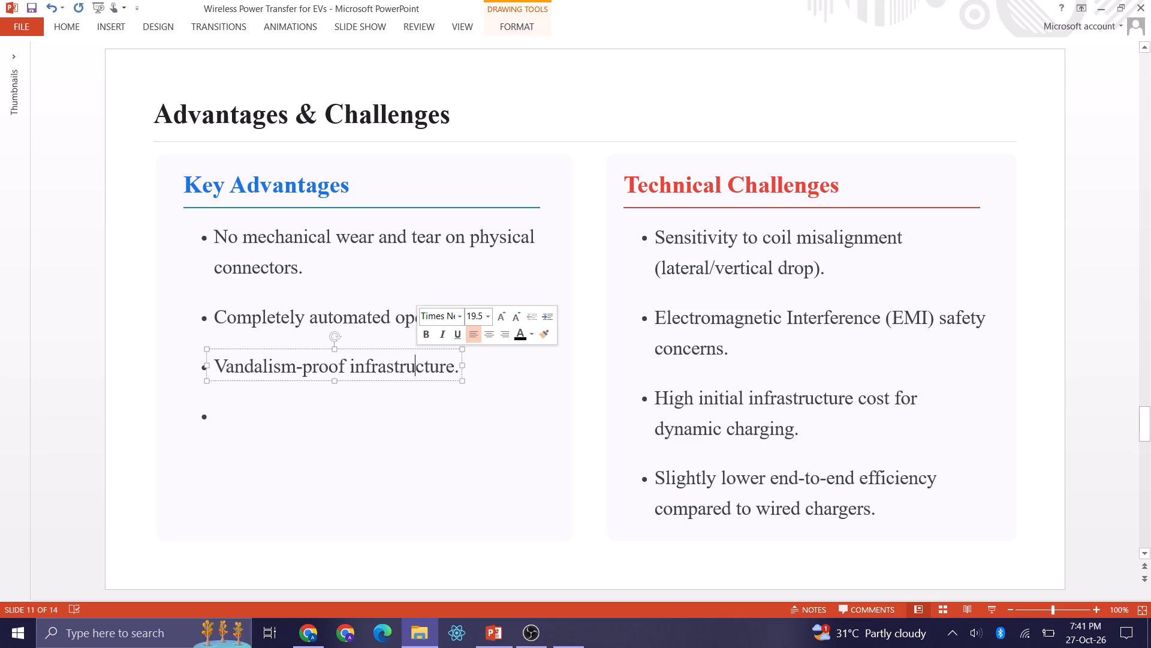
key(Delete)
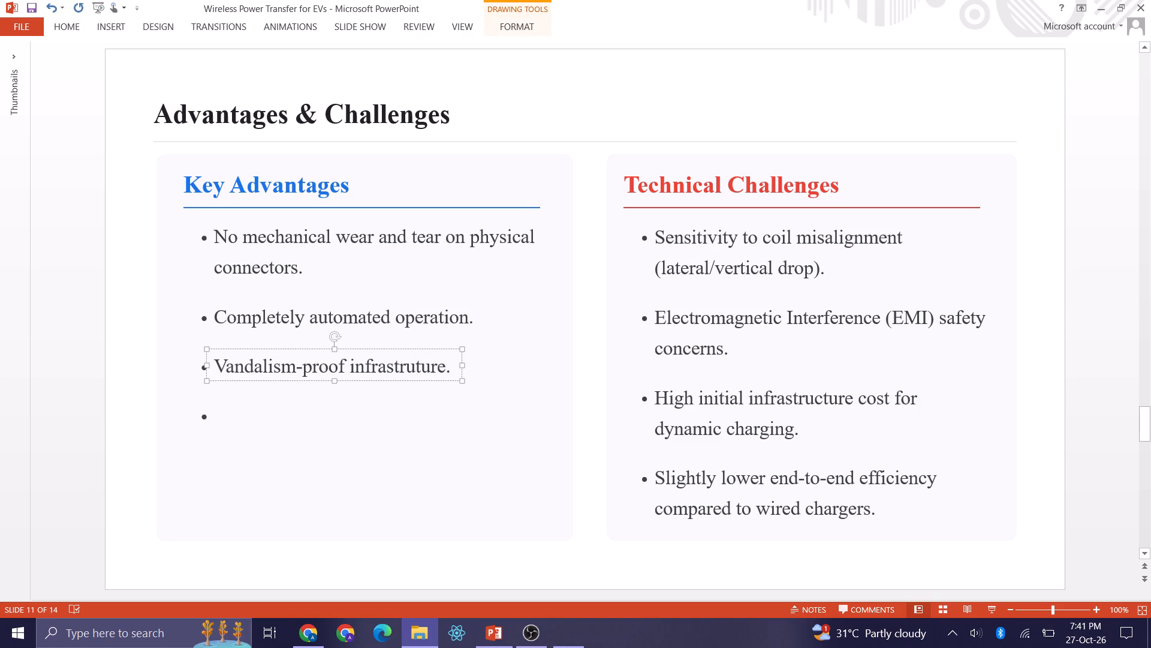
click(417, 348)
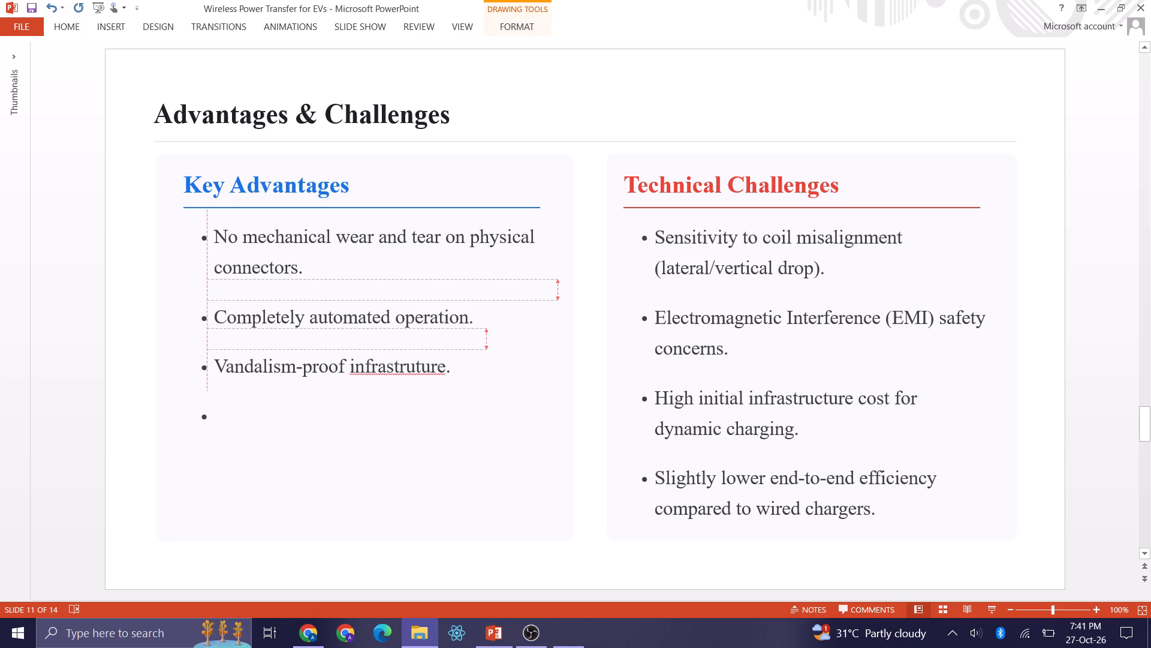
key(Delete)
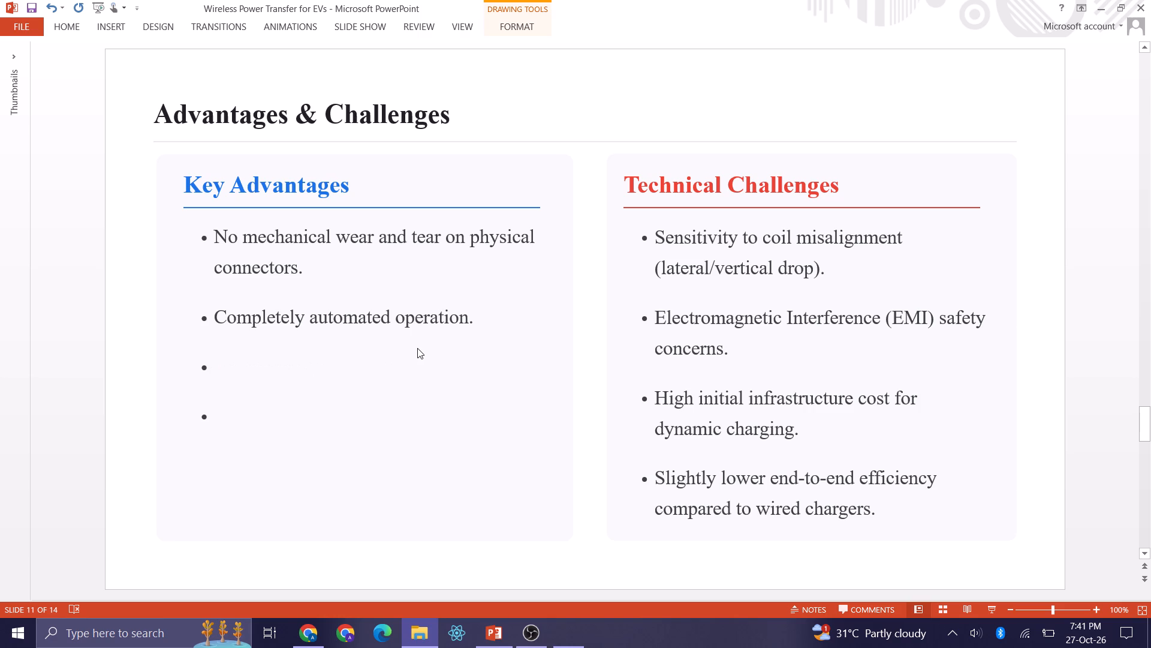
Recheck the Advantages & Challenges slide and move on to the Practical Applications slide for review.
key(Right)
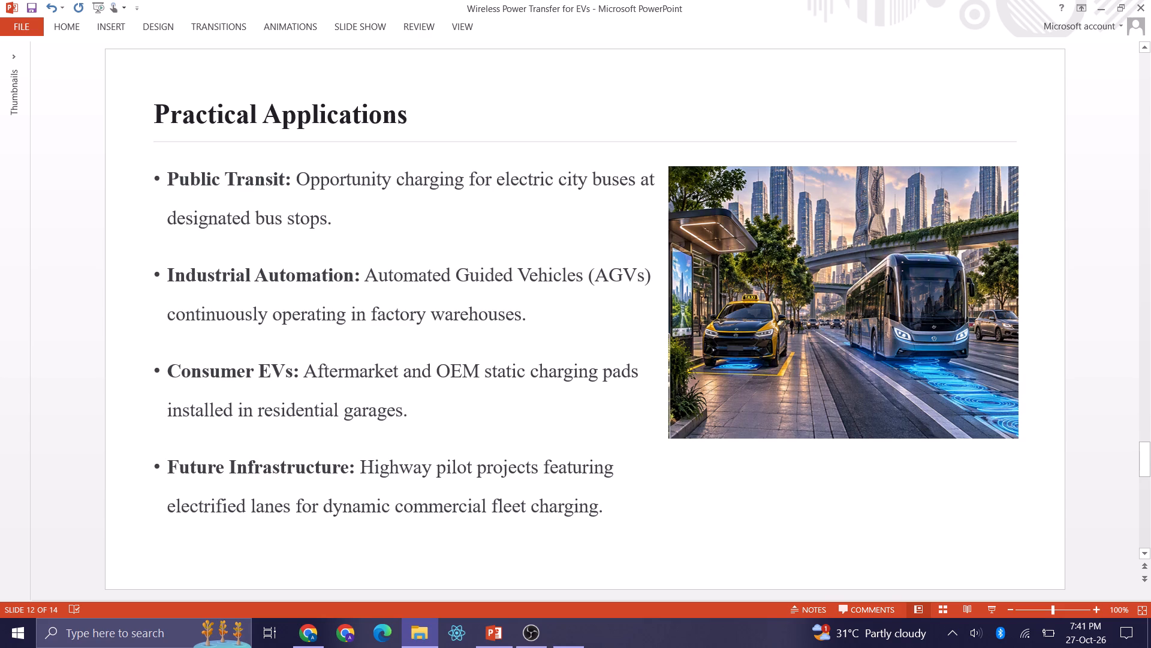
key(Left)
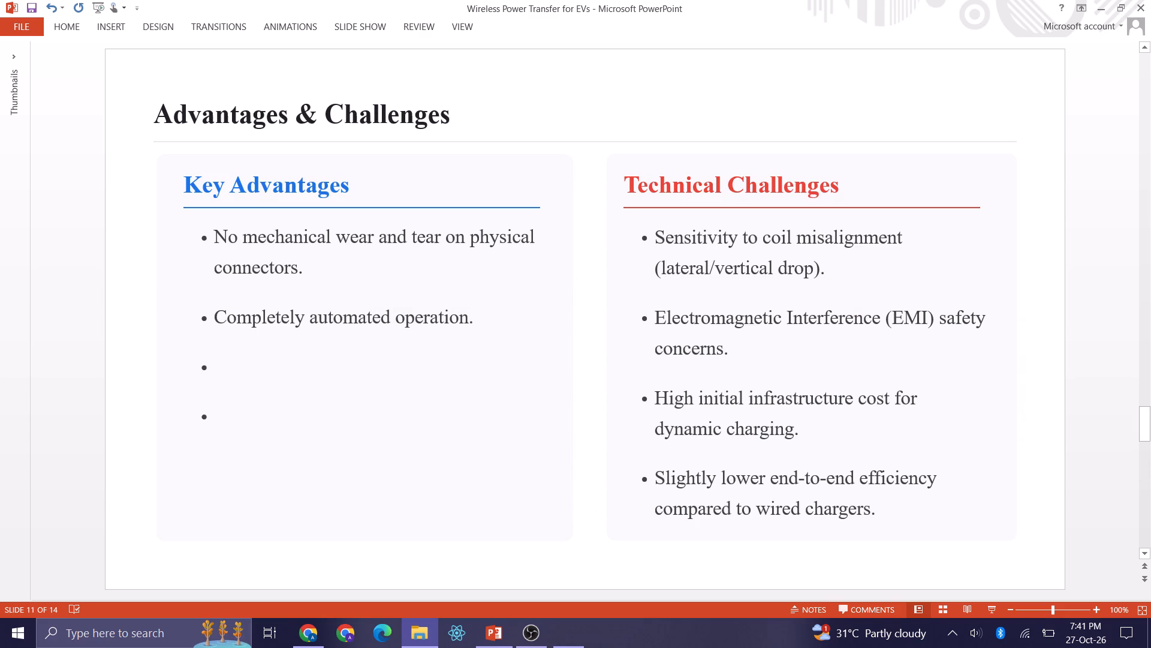
key(Right)
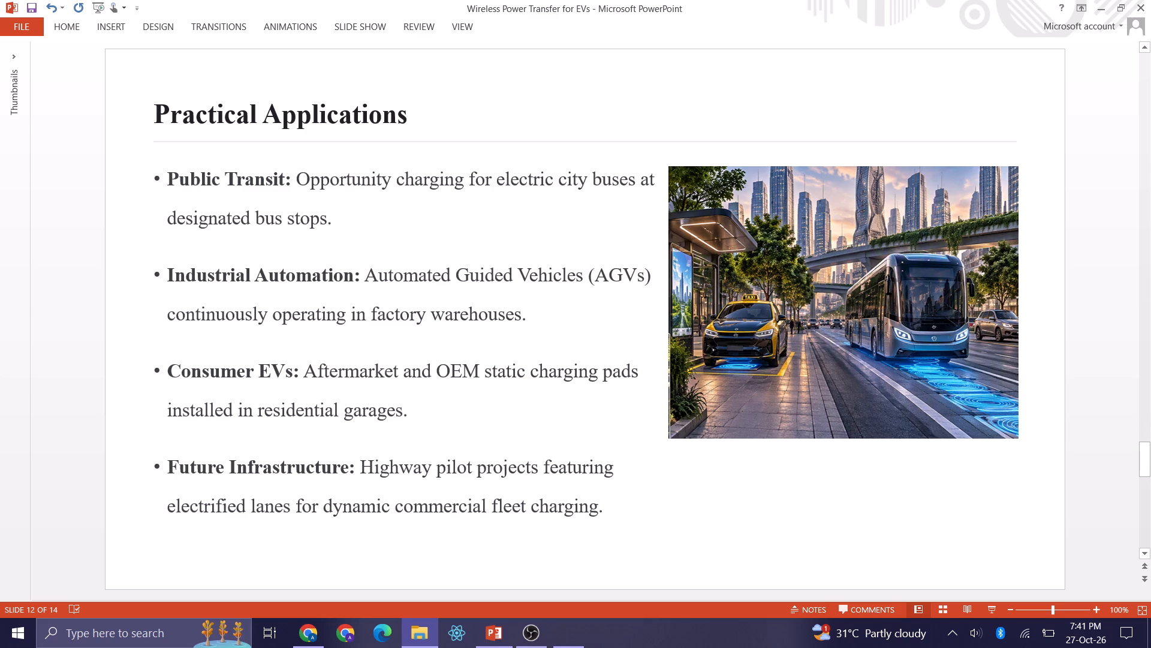
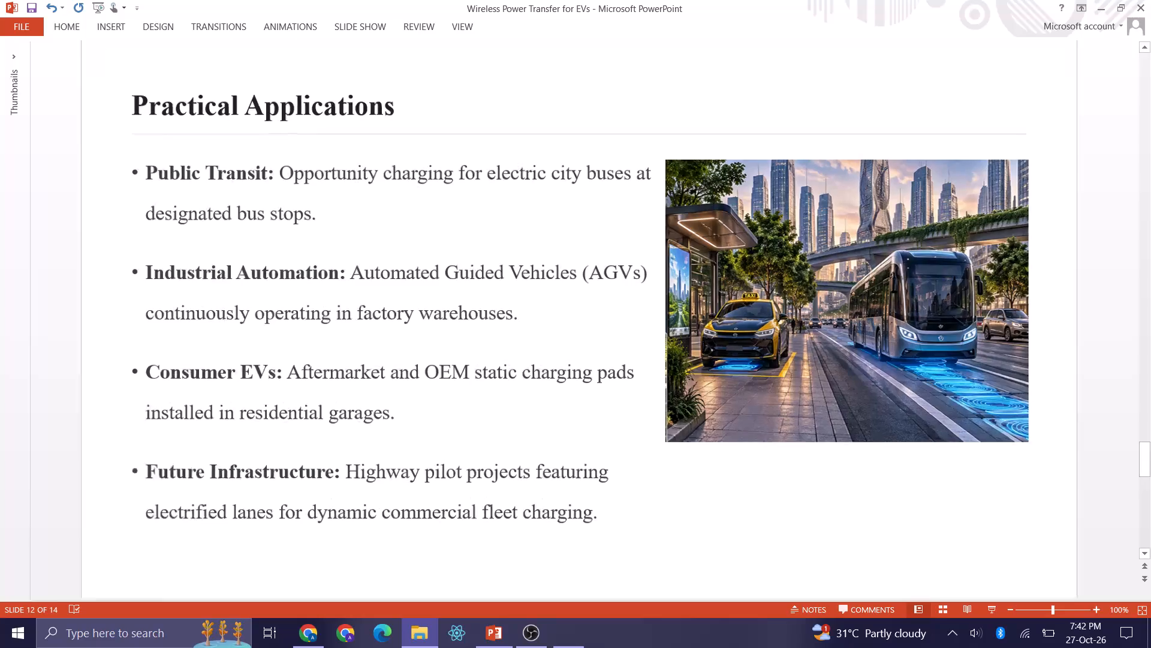
Examine the picture on the Practical Applications slide up close, then review the entries on the References slide.
ctrl+scroll(827, 356, up, 1)
scroll(827, 356, left, 1)
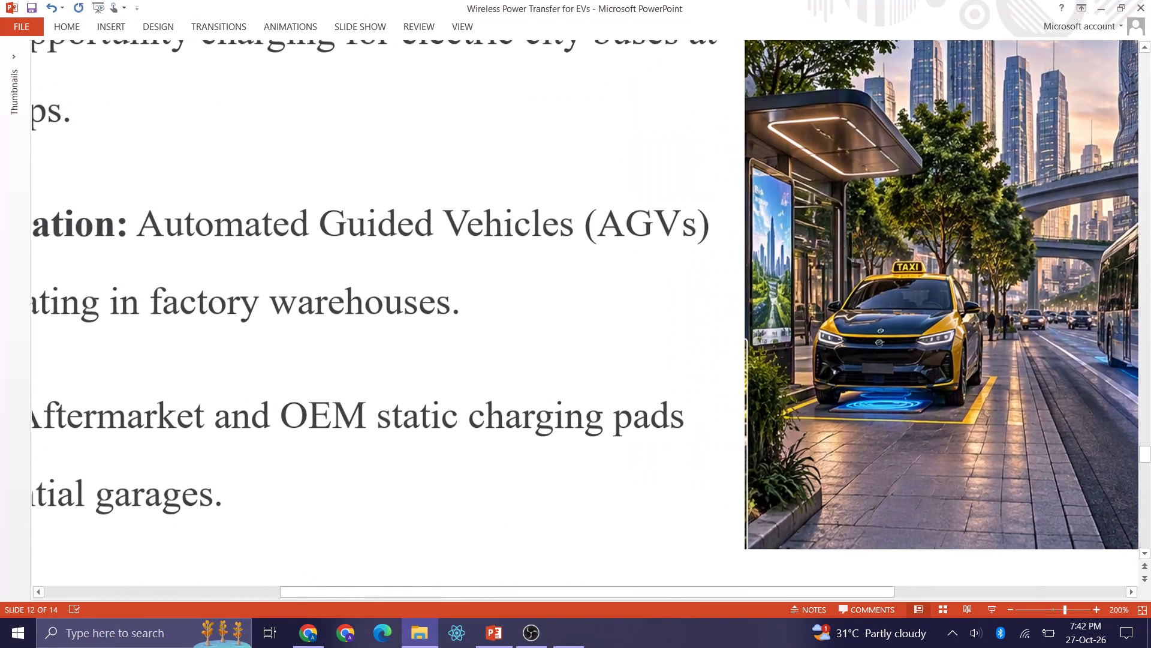
scroll(827, 356, left, 2)
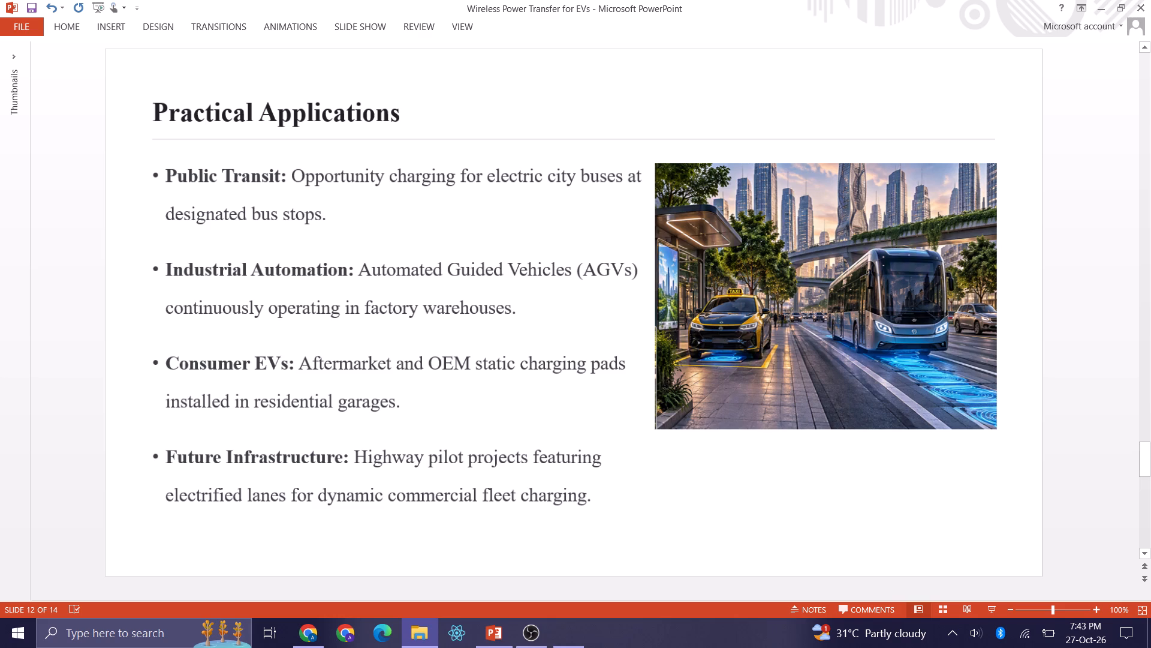
key(Right)
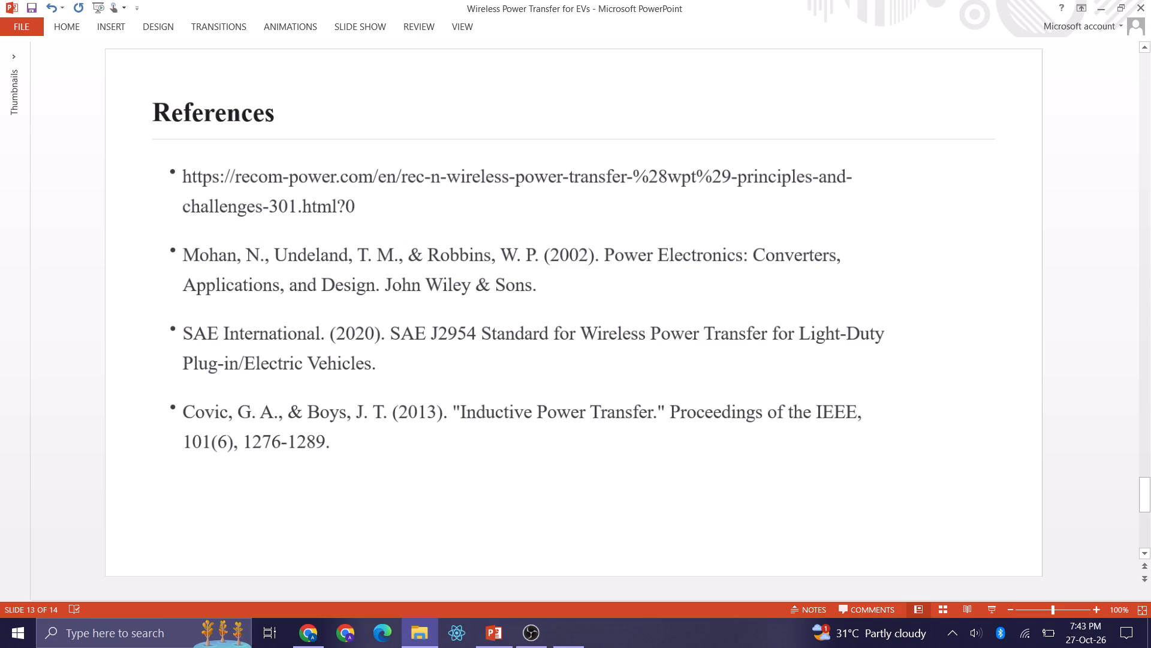
double_click(489, 178)
click(489, 178)
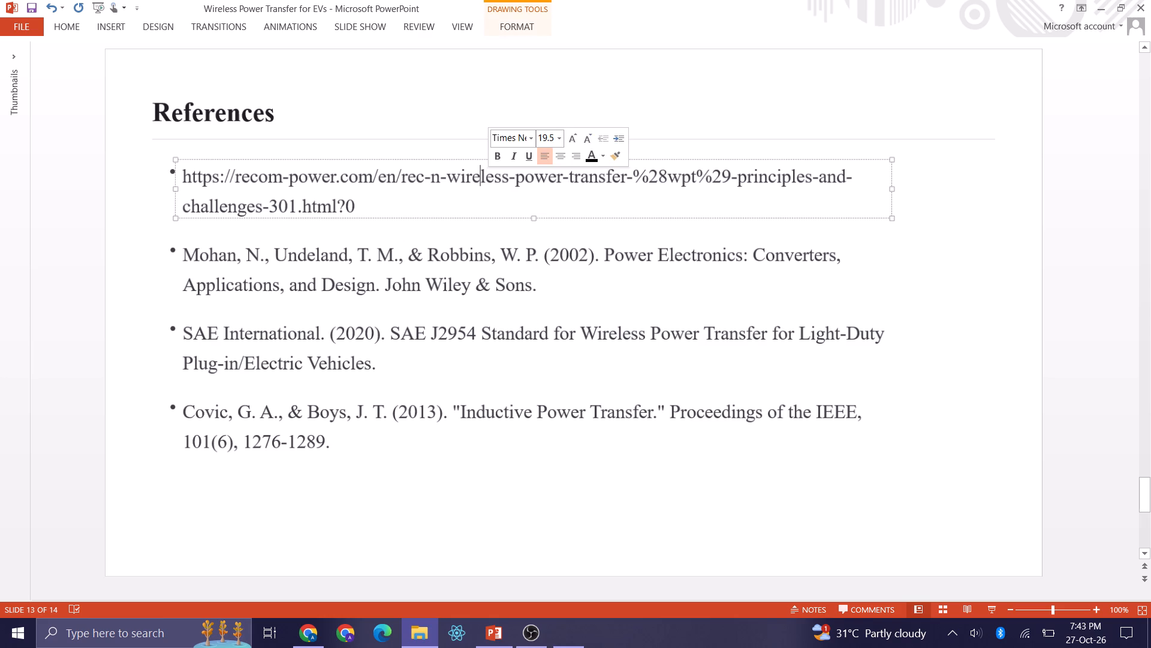
click(492, 364)
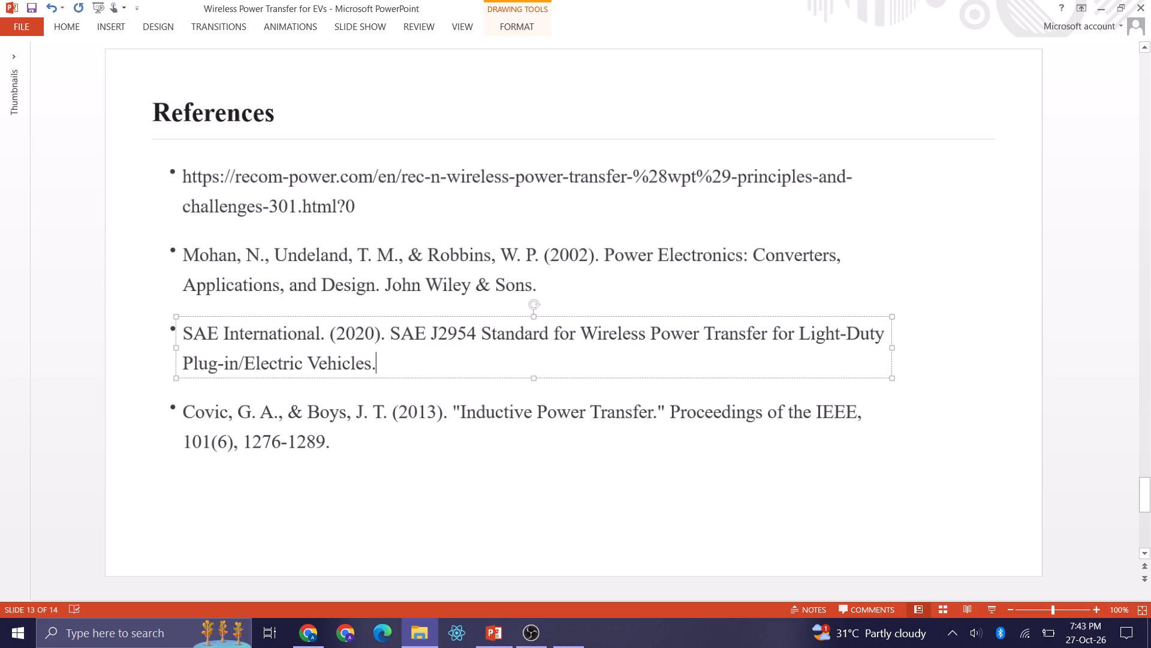
click(799, 427)
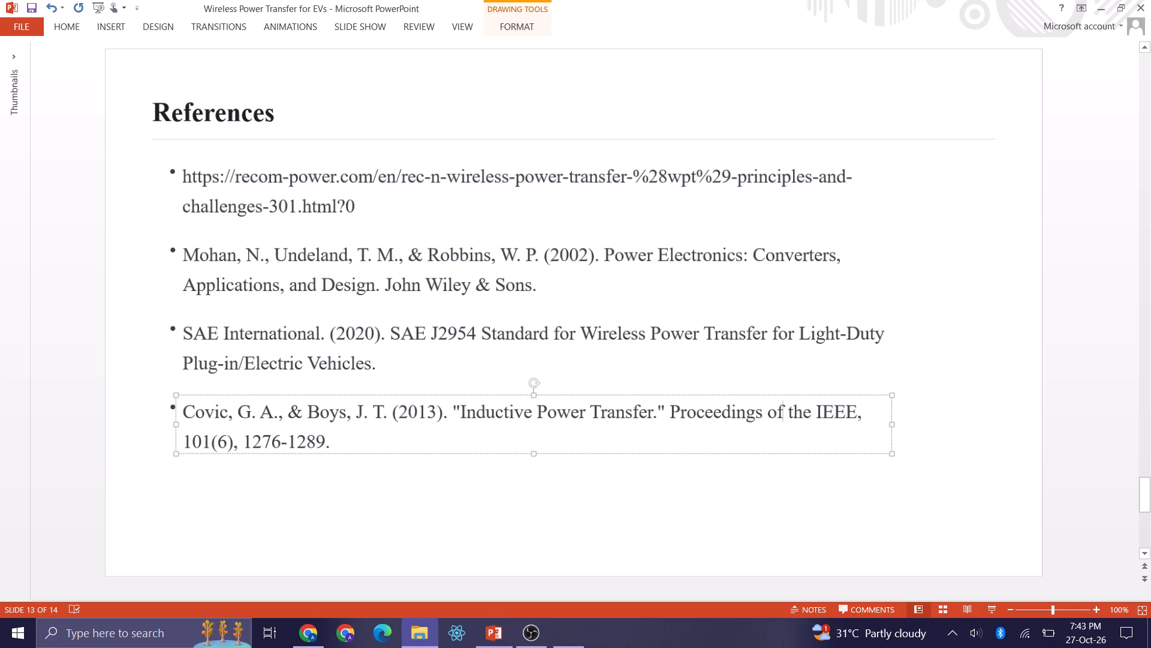
click(683, 501)
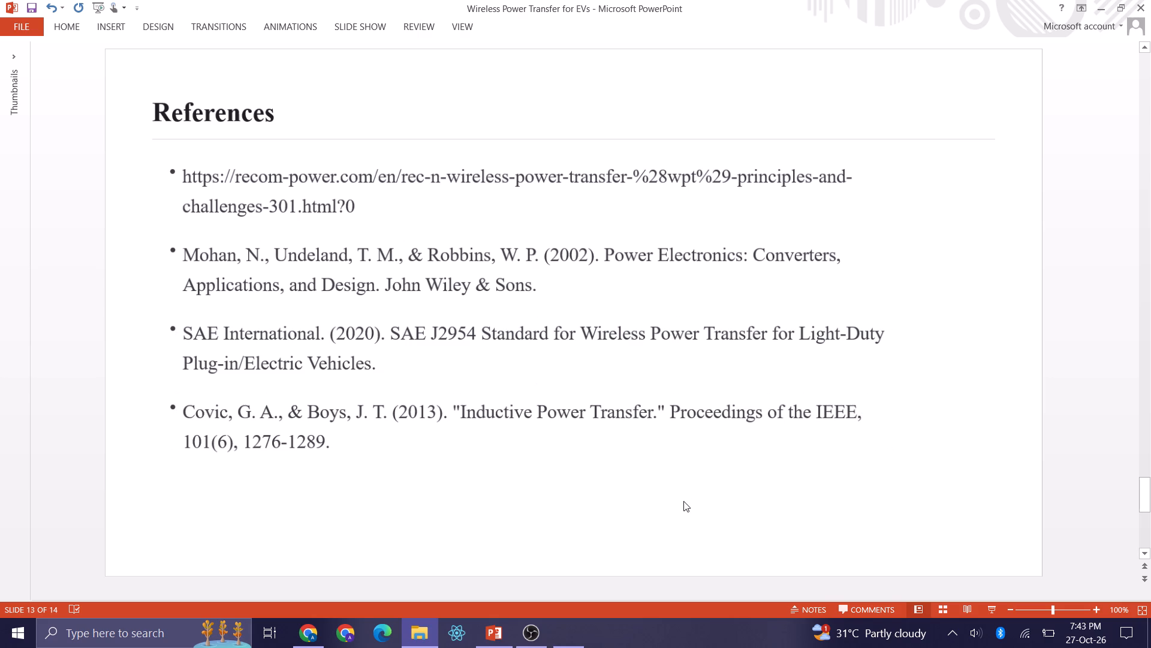
Glance at the last slide, then return to the Advantages & Challenges slide.
key(Right)
key(Left)
key(Left)
key(Left)
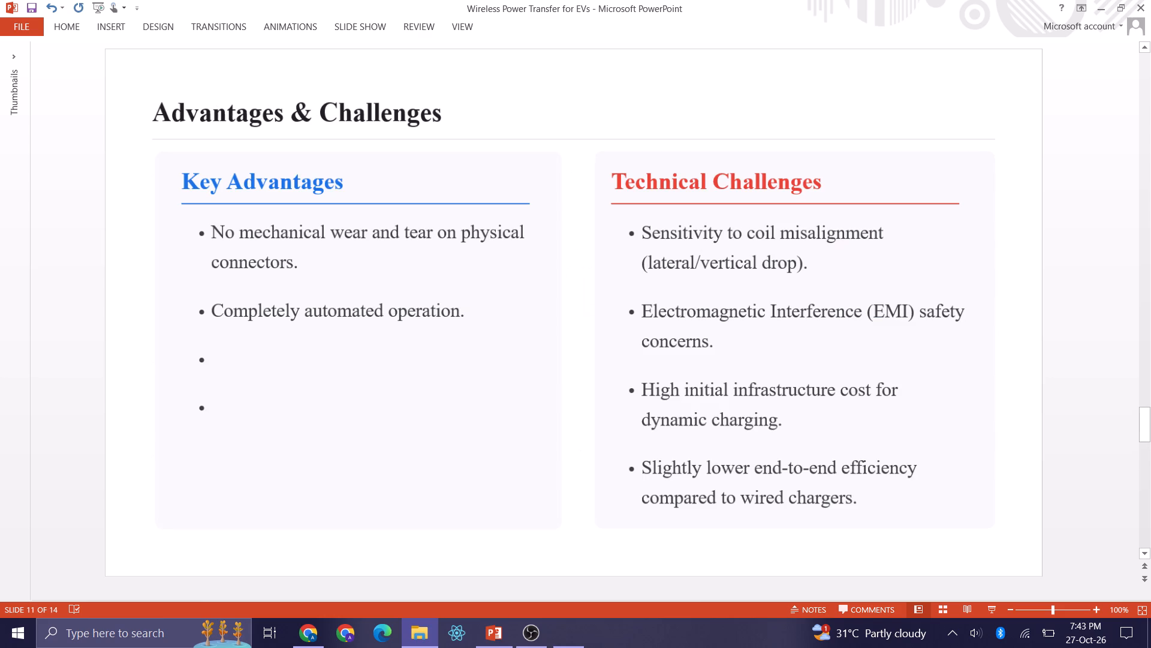
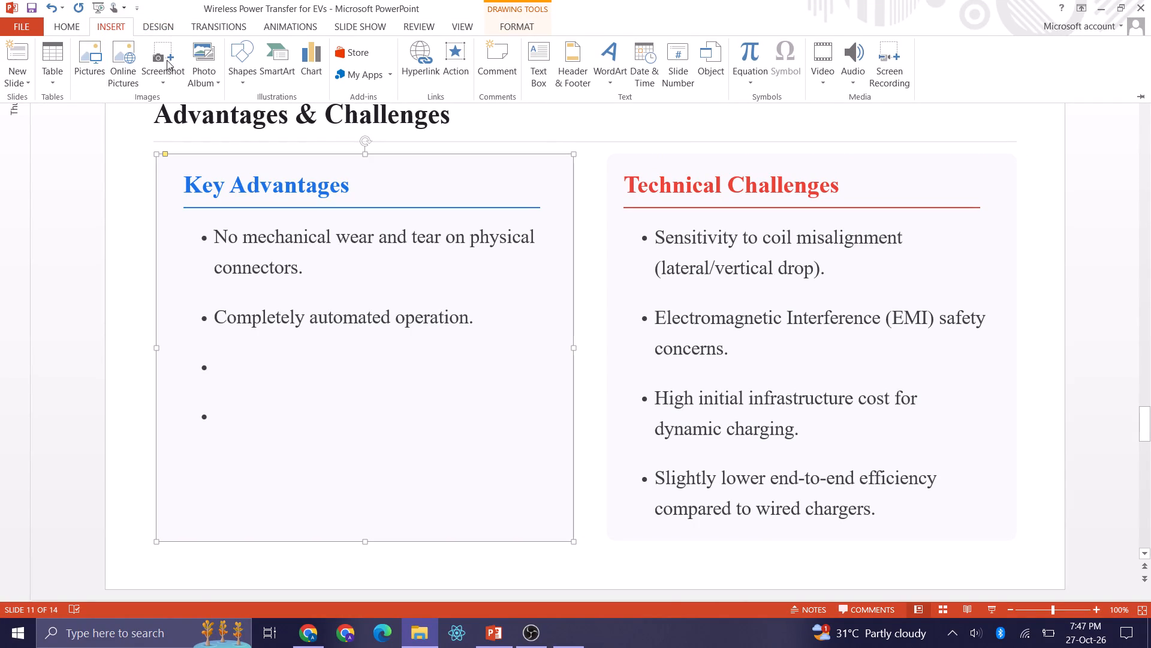
Add a text box at the third Key Advantages bullet, pasting "Easy to use – Charging can start automatically." without its own bullet character.
click(547, 75)
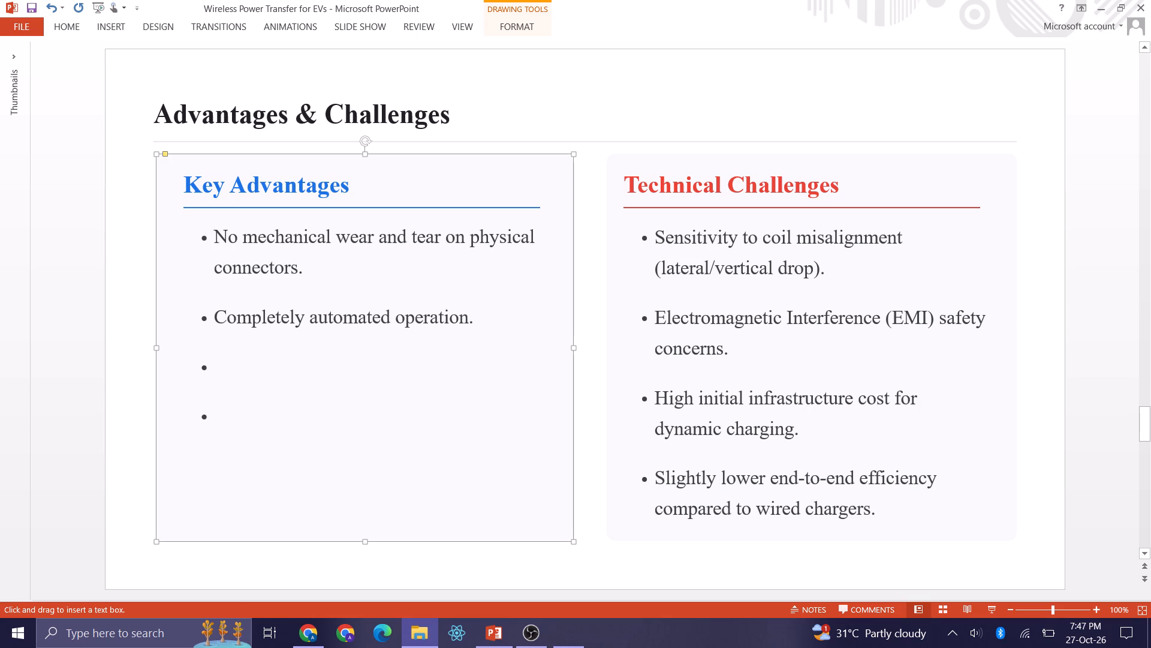
drag(221, 349, 527, 389)
drag(527, 389, 527, 389)
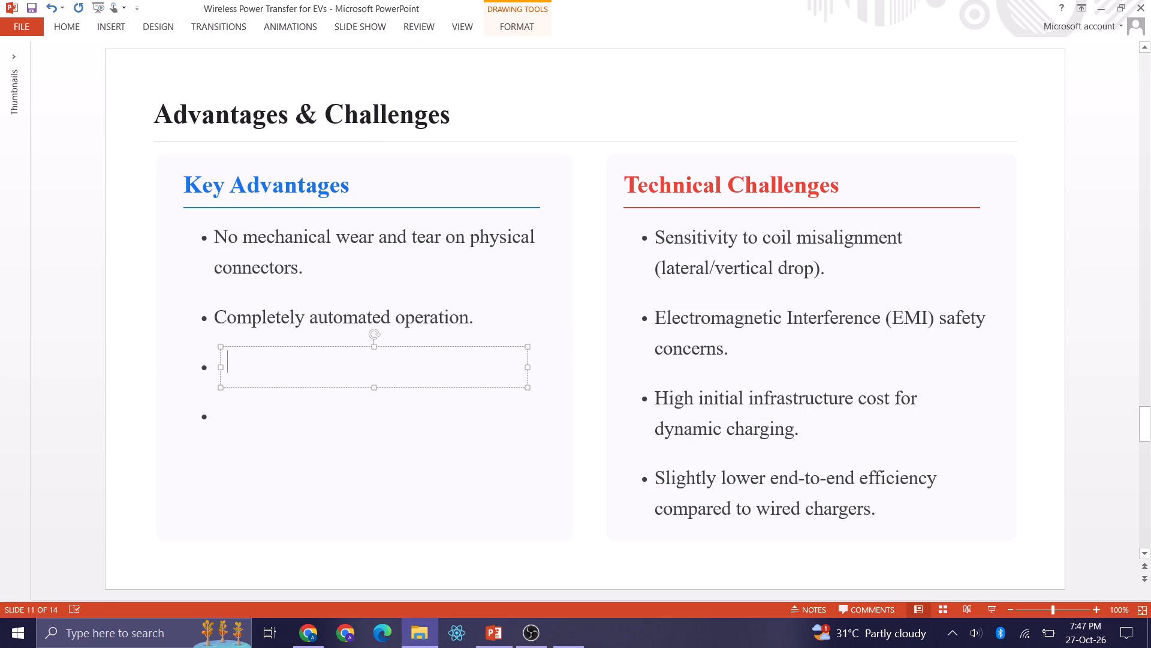
key(ctrl+v)
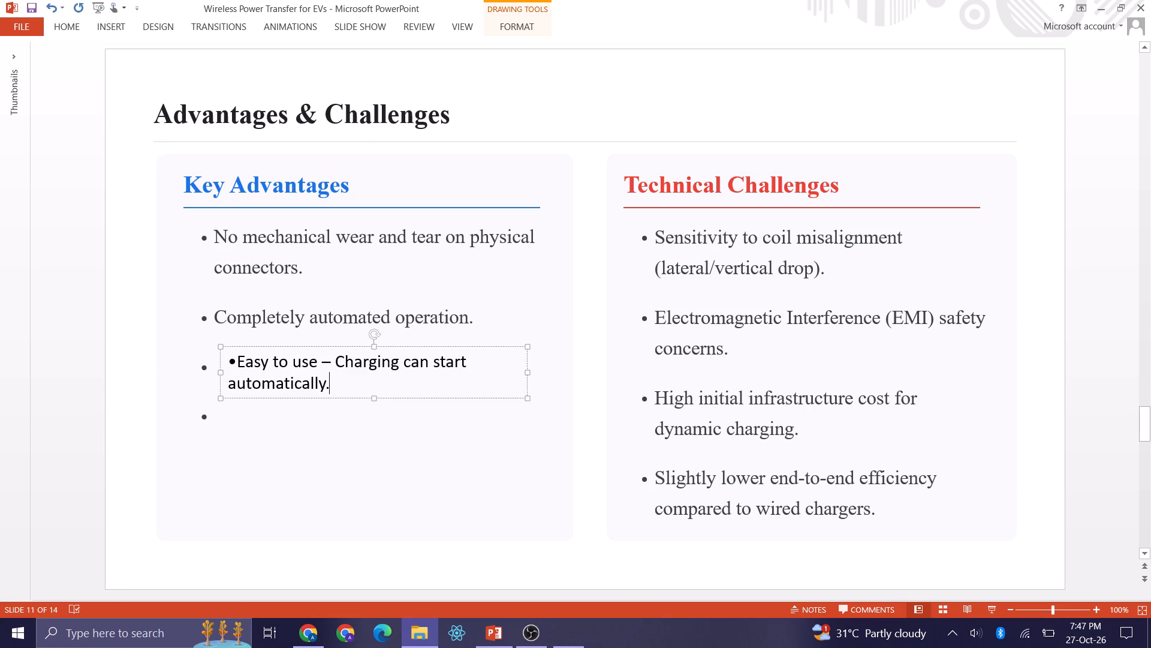
click(238, 365)
key(BackSpace)
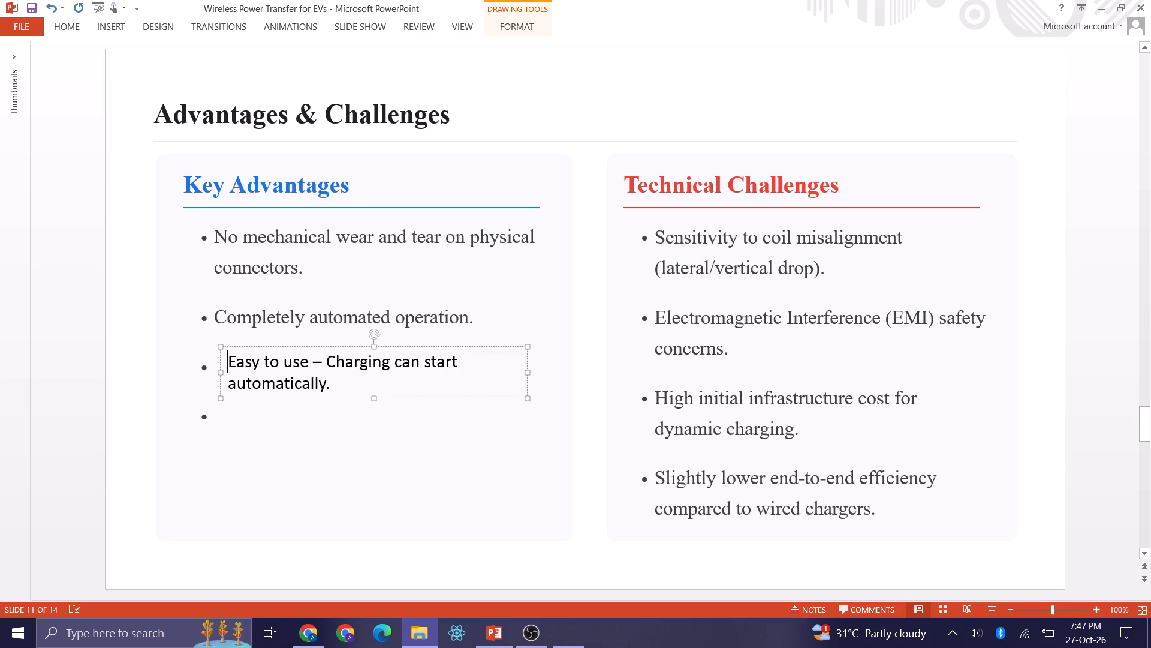
Change the font of the "Easy to use" text to Times New Roman.
right_drag(350, 378, 225, 349)
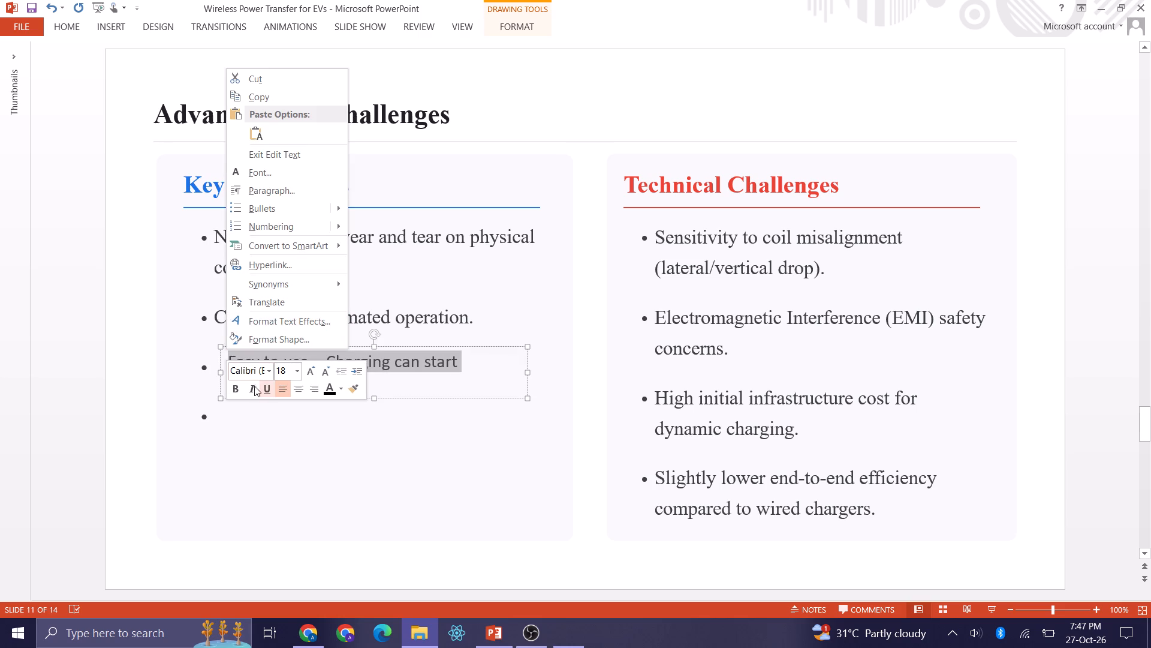
click(246, 370)
text(ti)
key(Return)
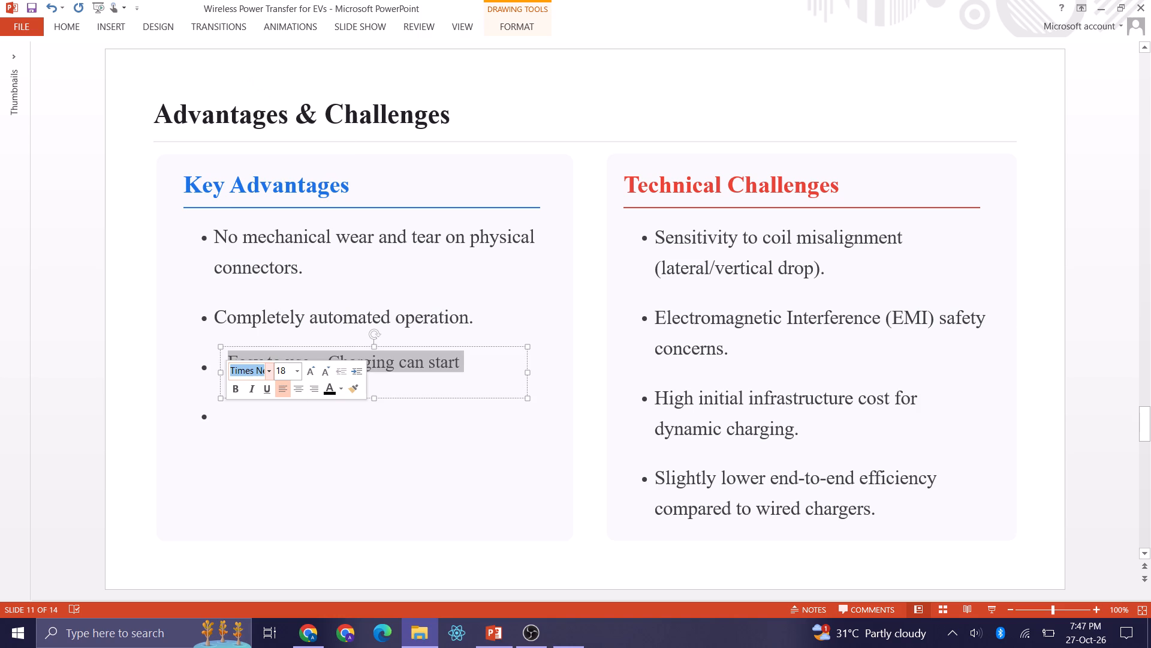
click(407, 373)
Set the whole "Easy to use – Charging can start automatically." text to size 19.5, matching the bullet text above.
click(409, 328)
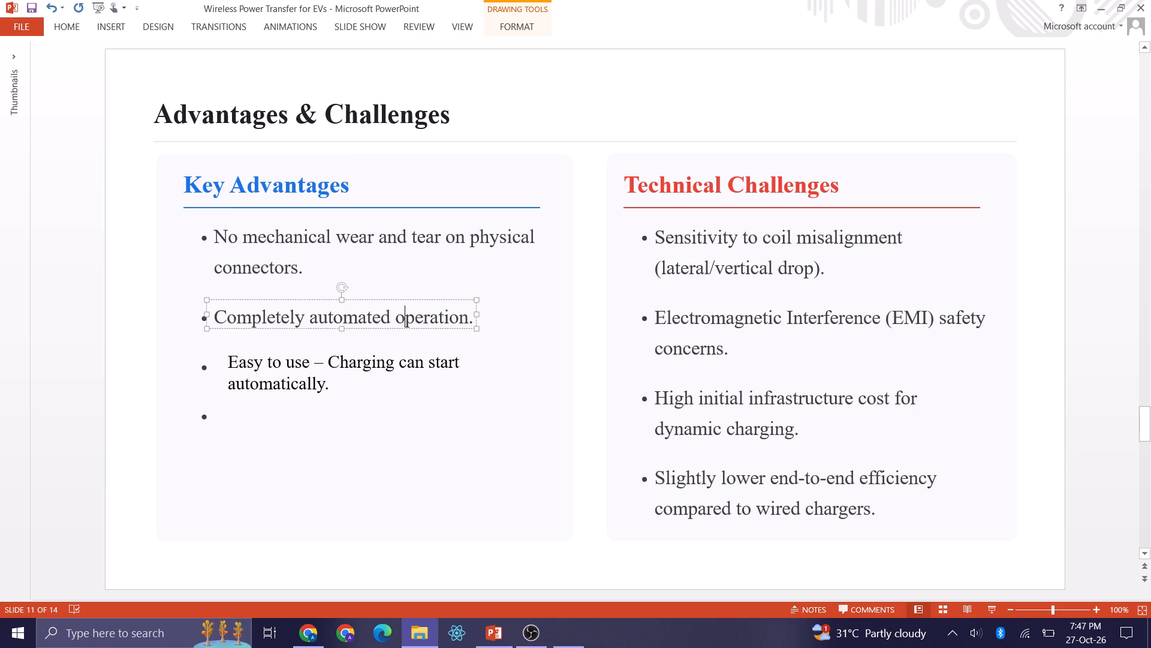
double_click(387, 385)
click(387, 385)
drag(387, 385, 336, 365)
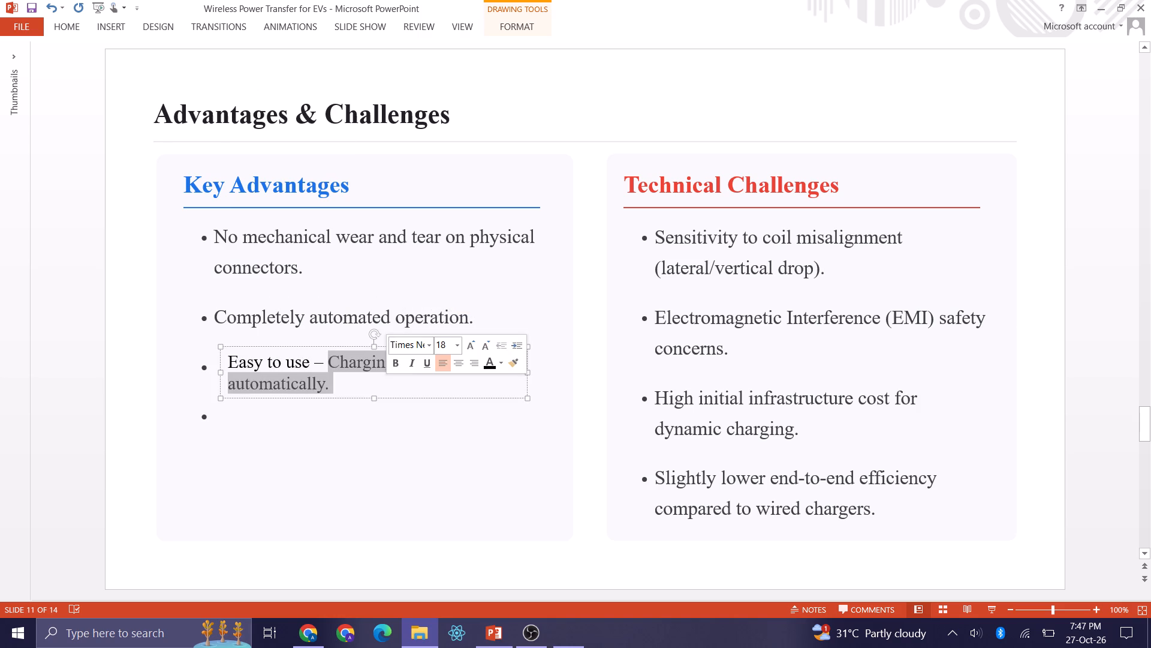
drag(336, 365, 333, 364)
triple_click(333, 364)
double_click(333, 364)
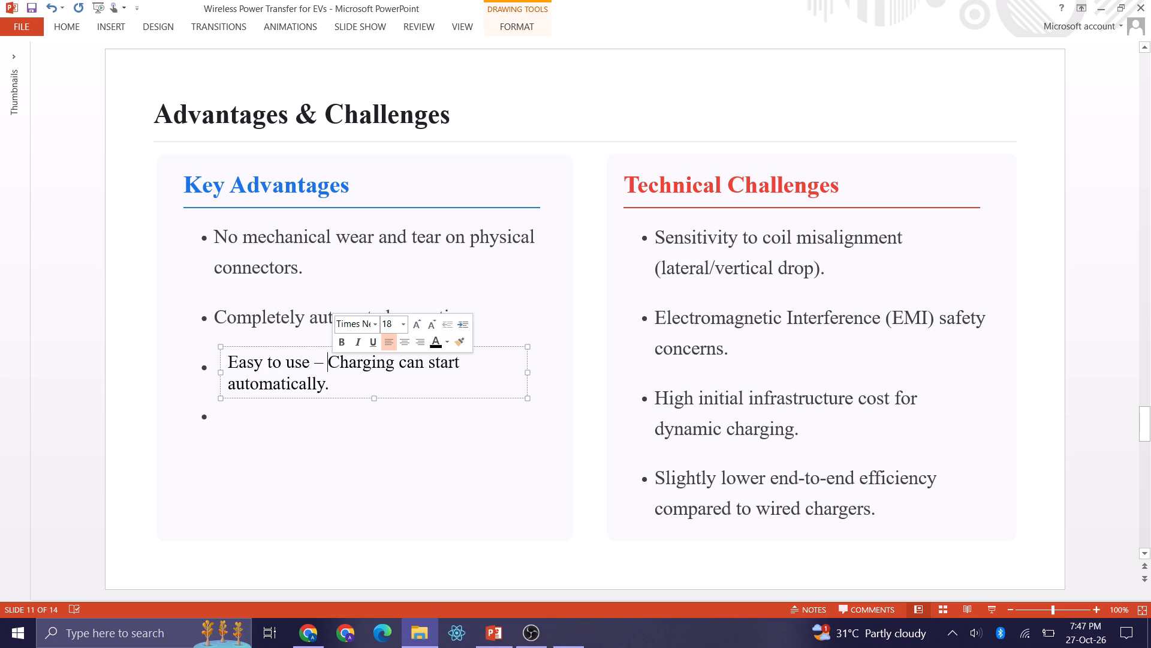
double_click(333, 364)
triple_click(312, 362)
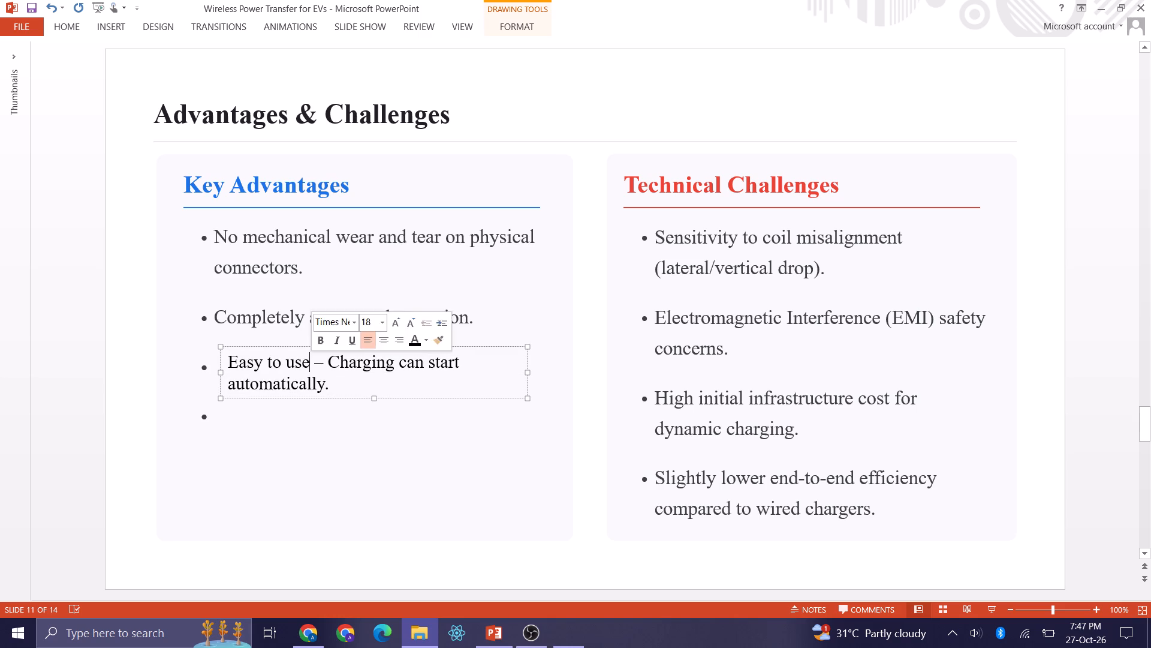
double_click(312, 362)
triple_click(312, 362)
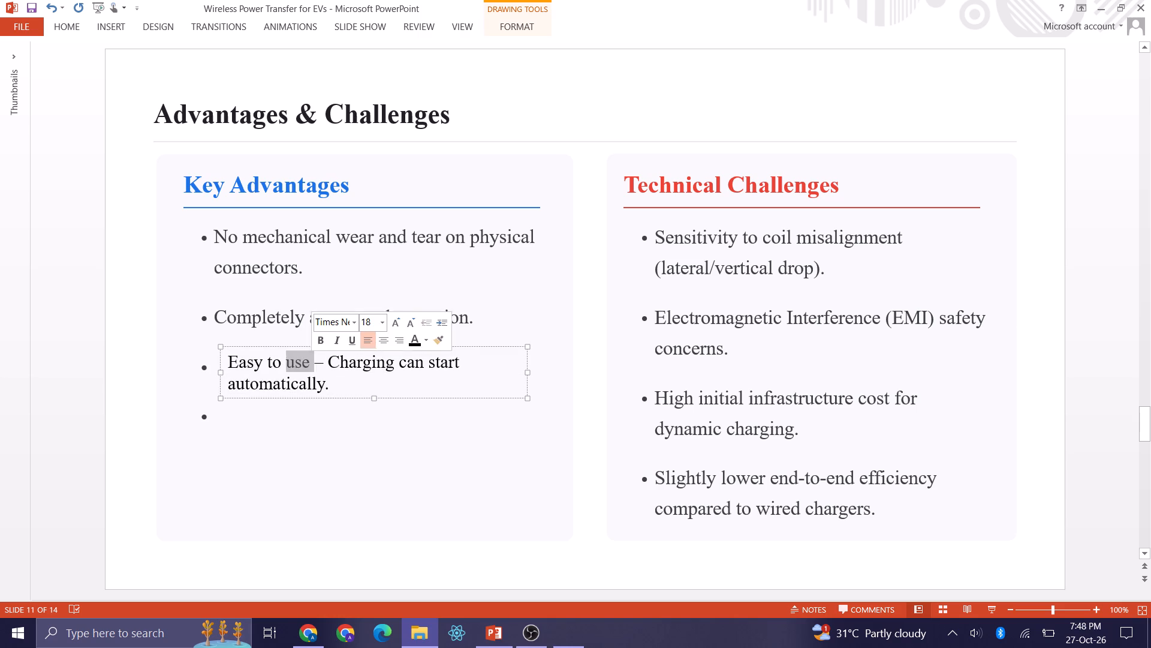
triple_click(312, 362)
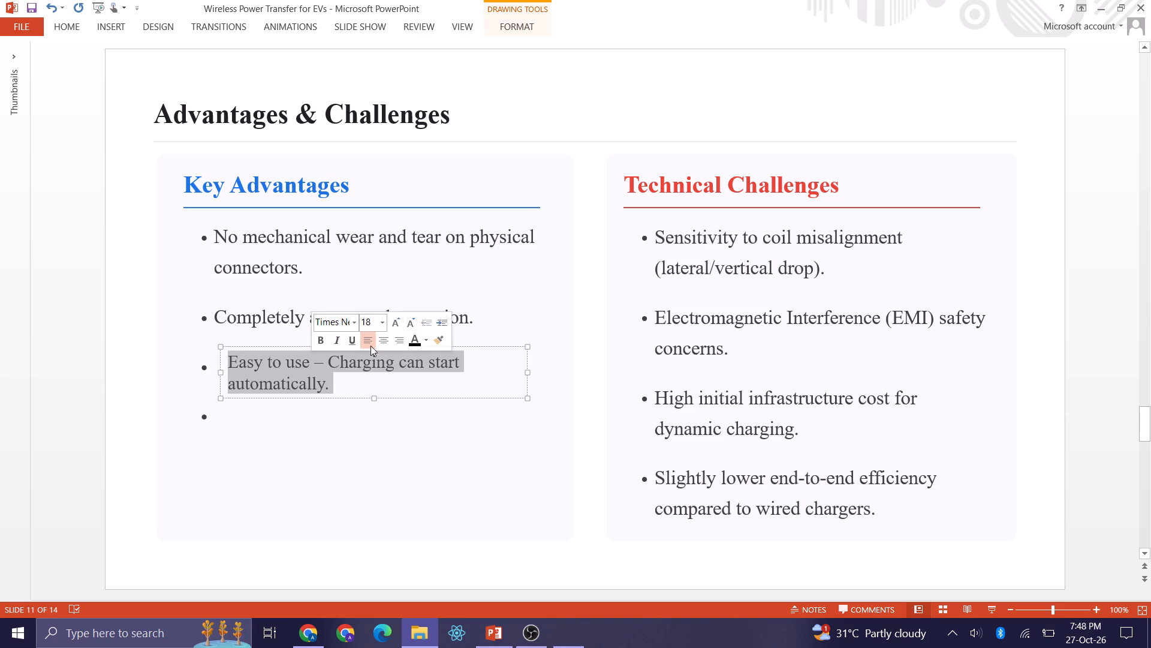
click(375, 326)
text(19.)
key(5)
key(shift+Return)
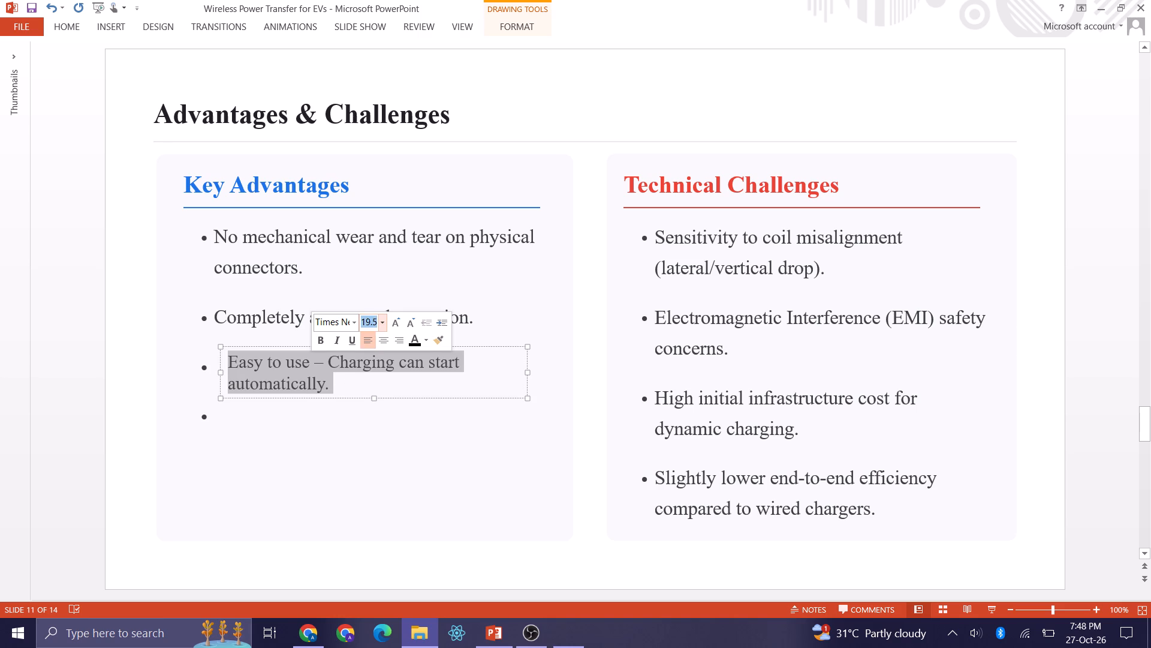
click(445, 446)
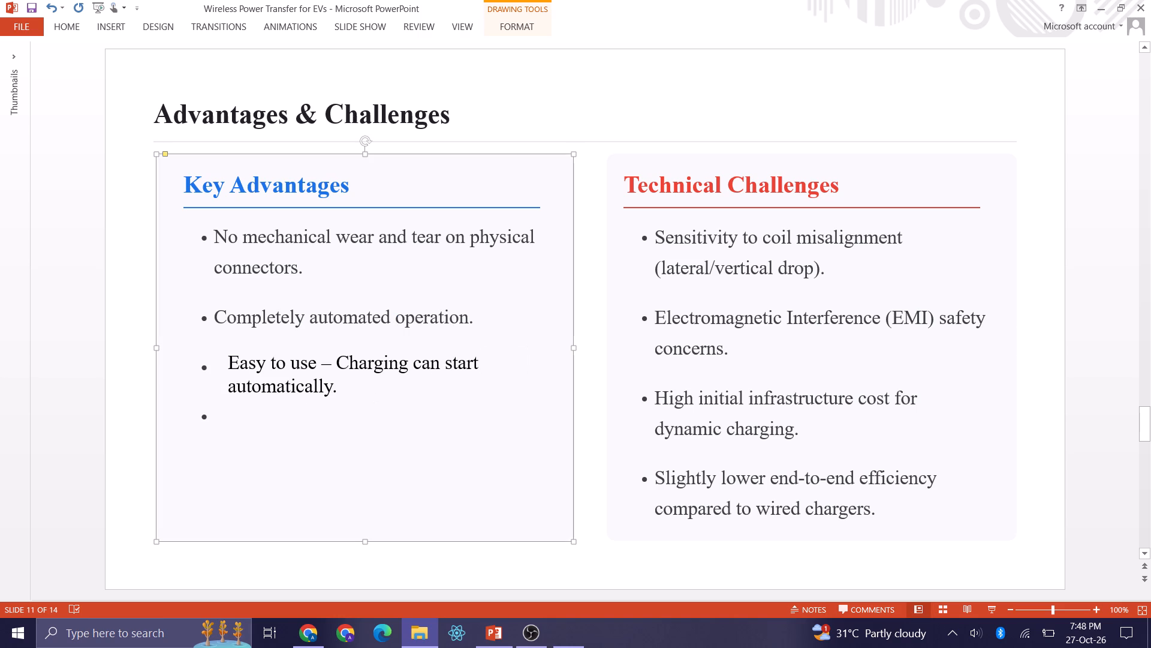
Widen the "Easy to use" text box slightly and align it with the third bullet and the text above.
click(364, 399)
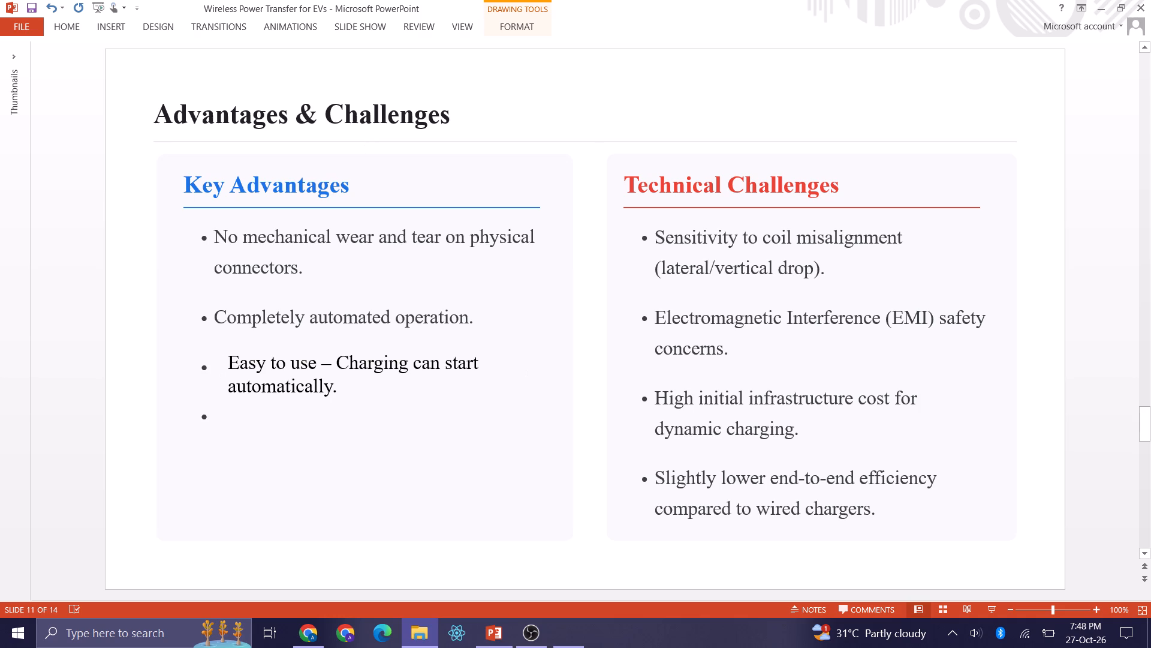
drag(243, 347, 230, 347)
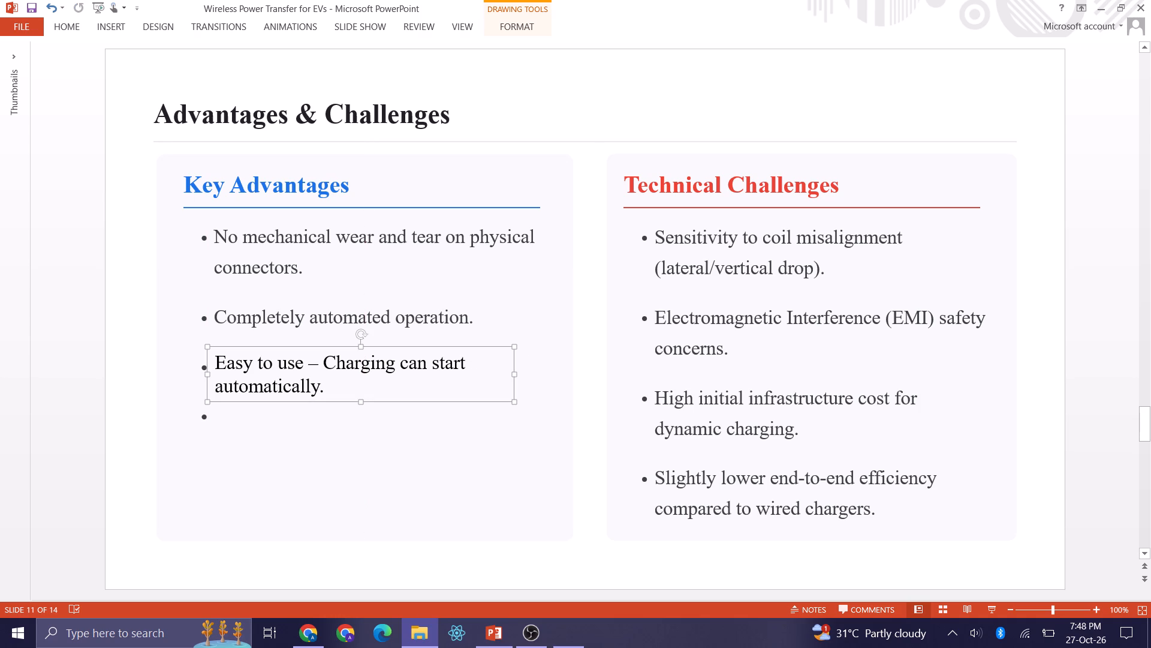
drag(255, 346, 255, 355)
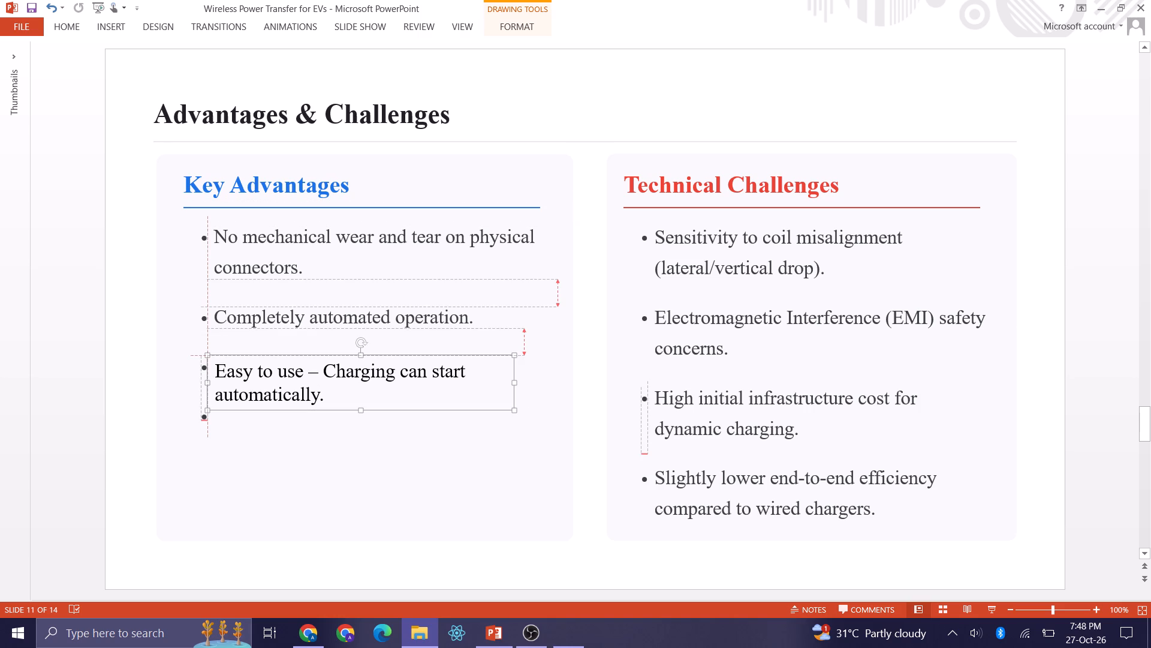
click(152, 341)
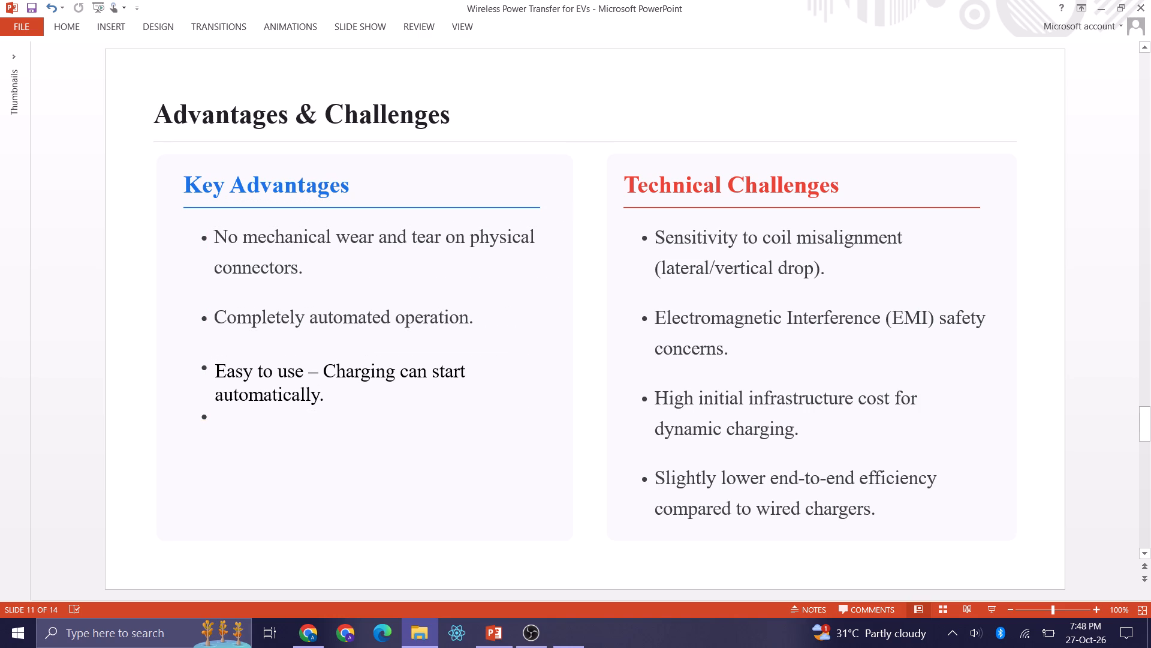
click(251, 374)
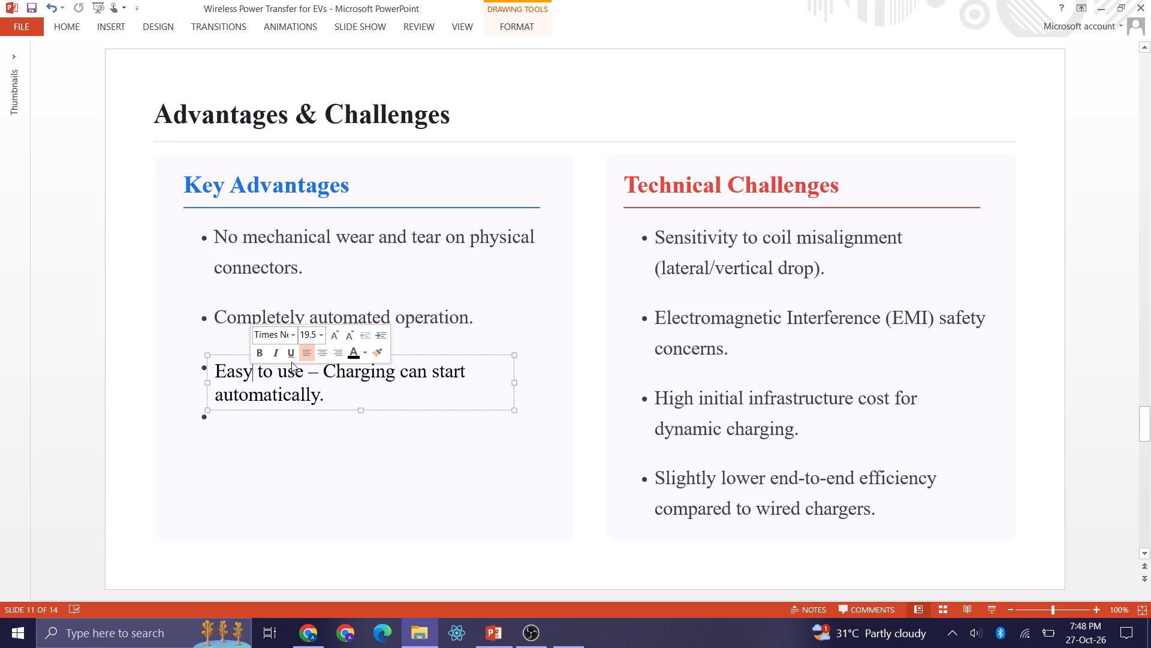
click(362, 410)
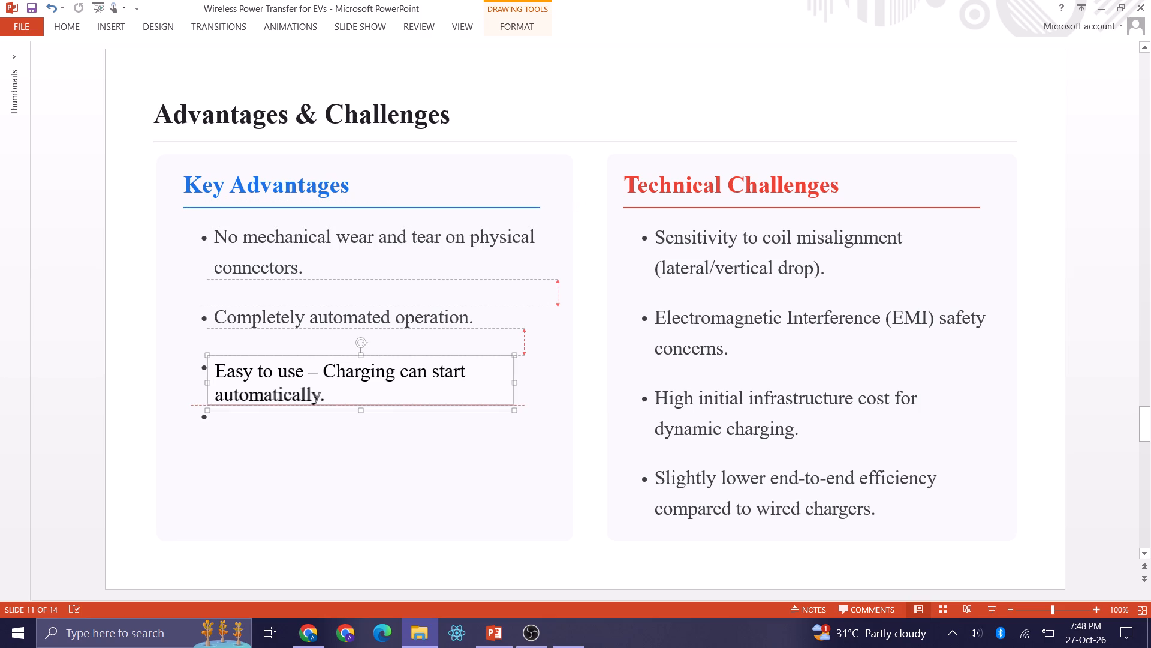
drag(514, 384, 535, 391)
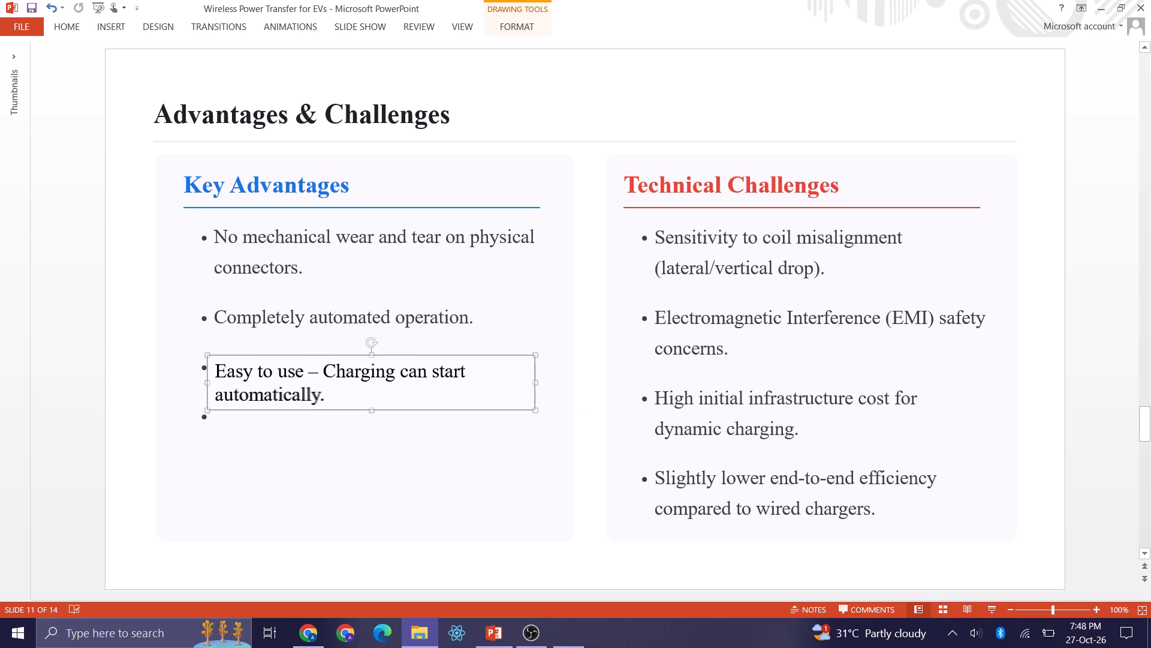
drag(326, 353, 324, 353)
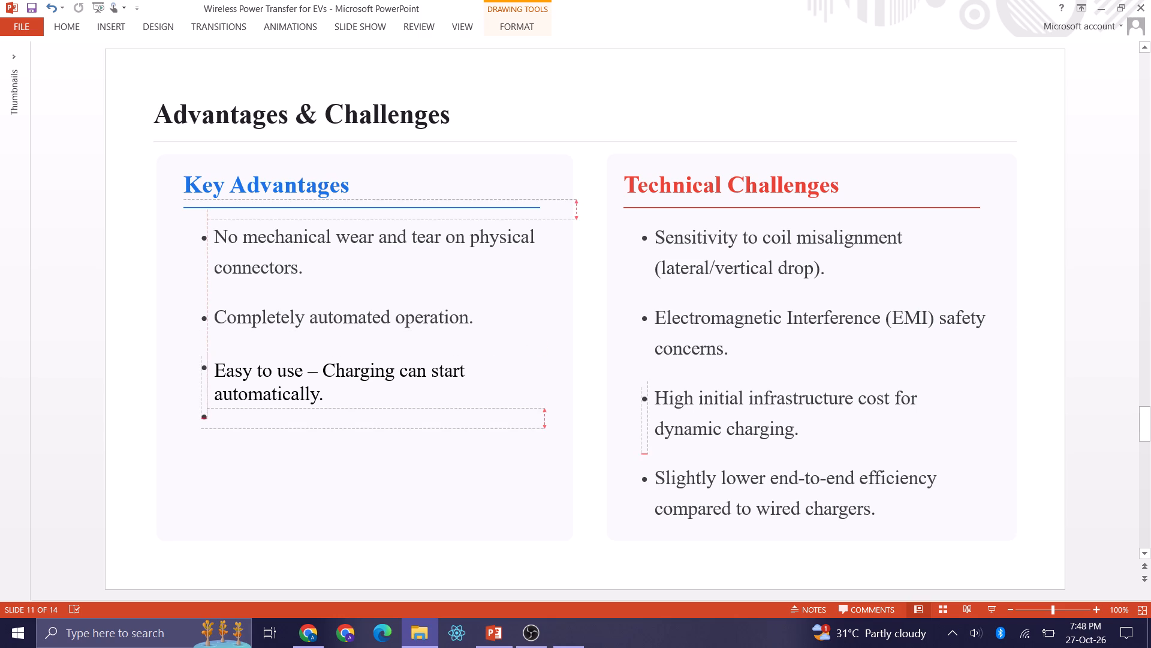
drag(324, 353, 324, 347)
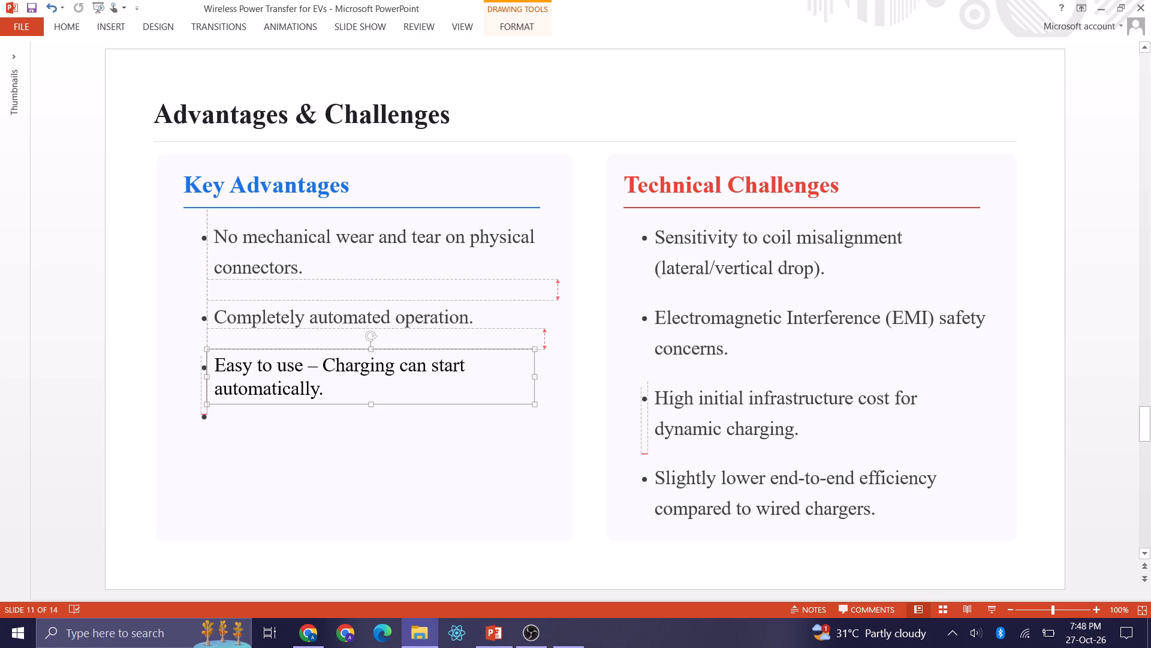
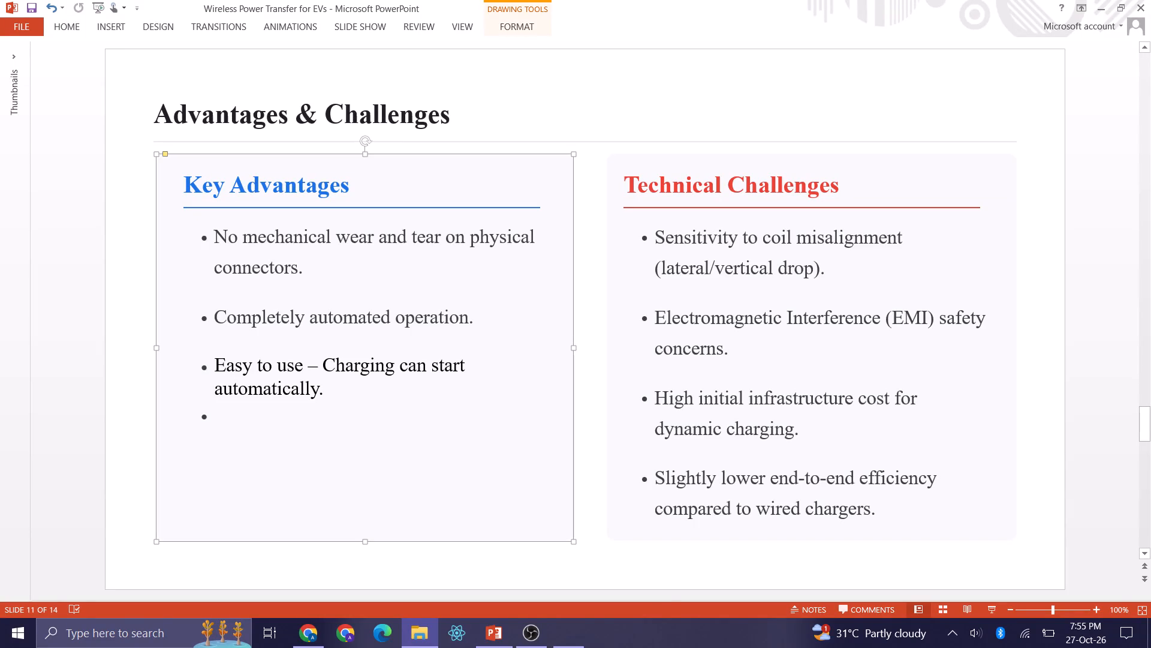
Add a text box at the fourth Key Advantages bullet, pasting "Useful for self-driving cars – Vehicles can charge without human help." without its own bullet character.
click(123, 23)
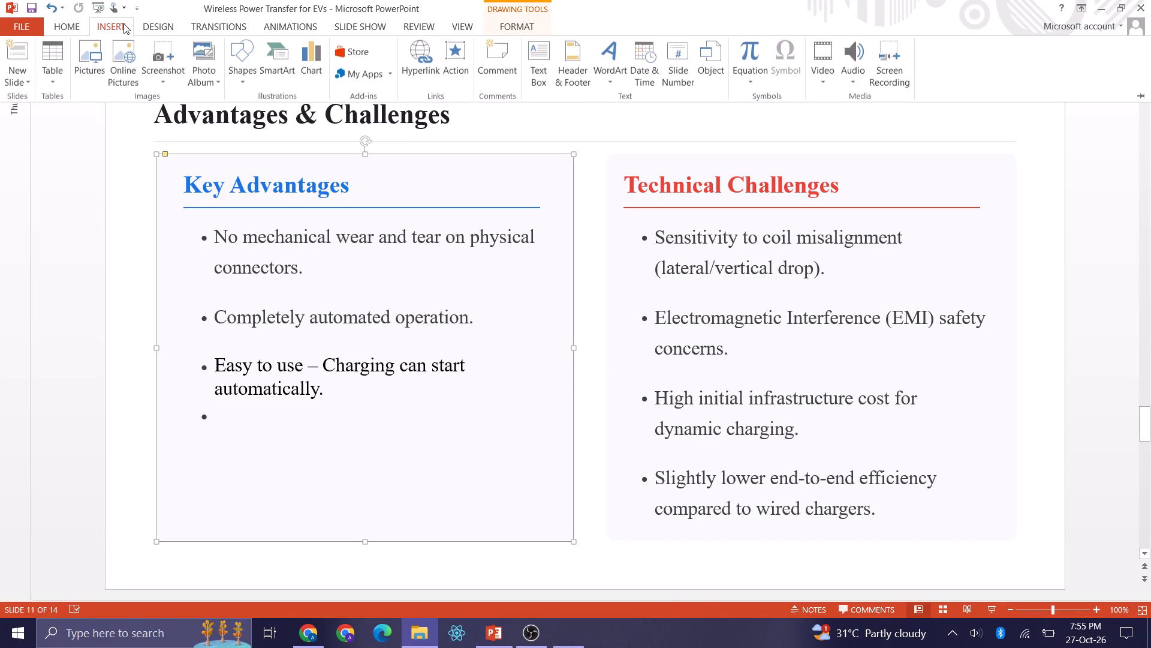
click(547, 72)
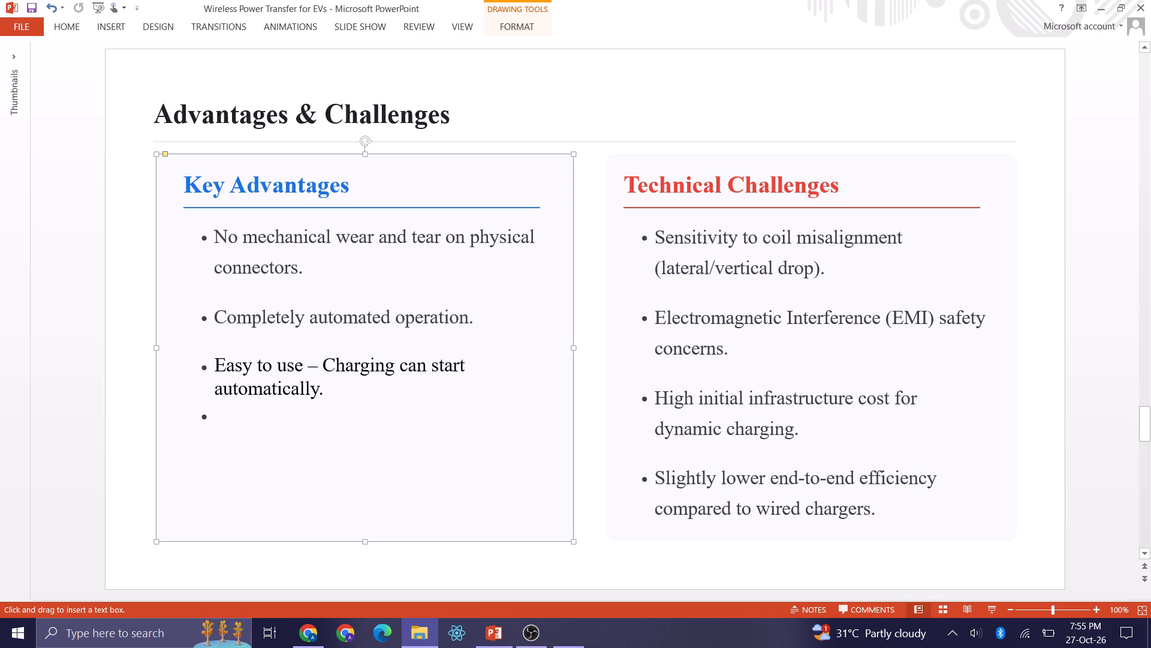
drag(215, 408, 517, 469)
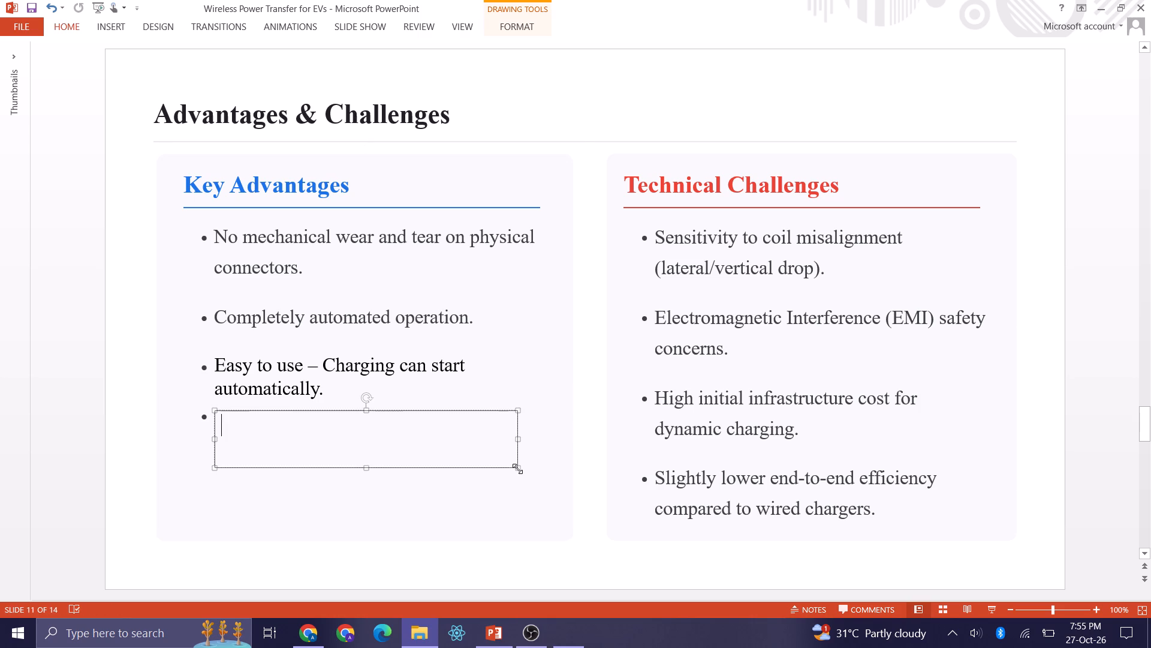
key(ctrl+v)
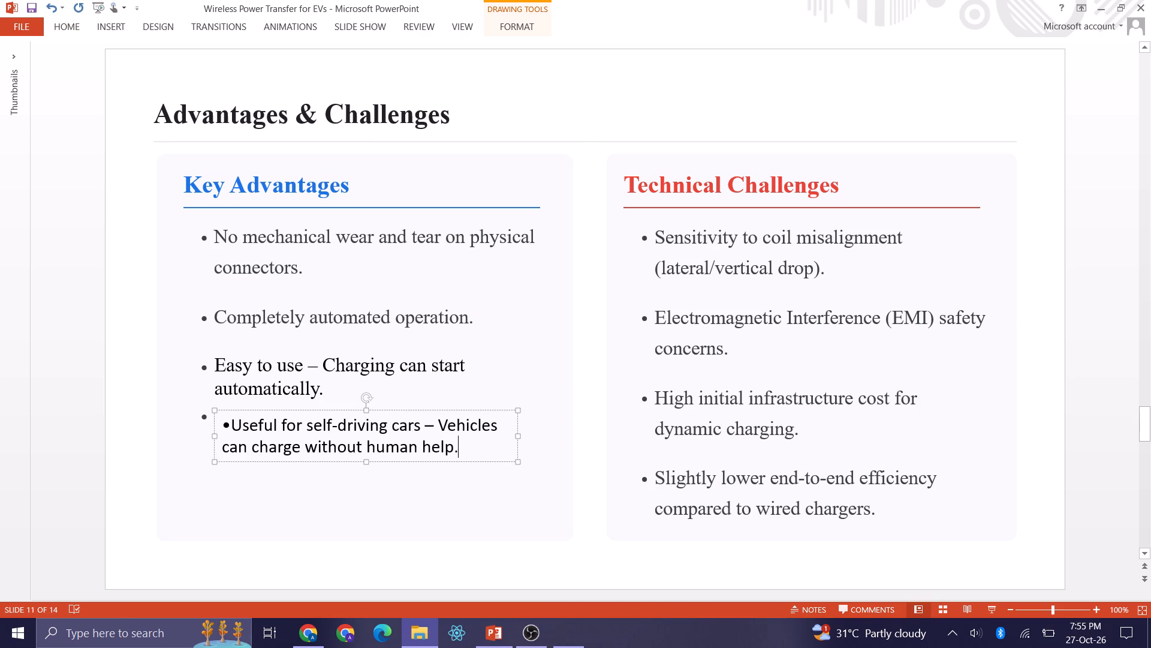
click(234, 427)
key(BackSpace)
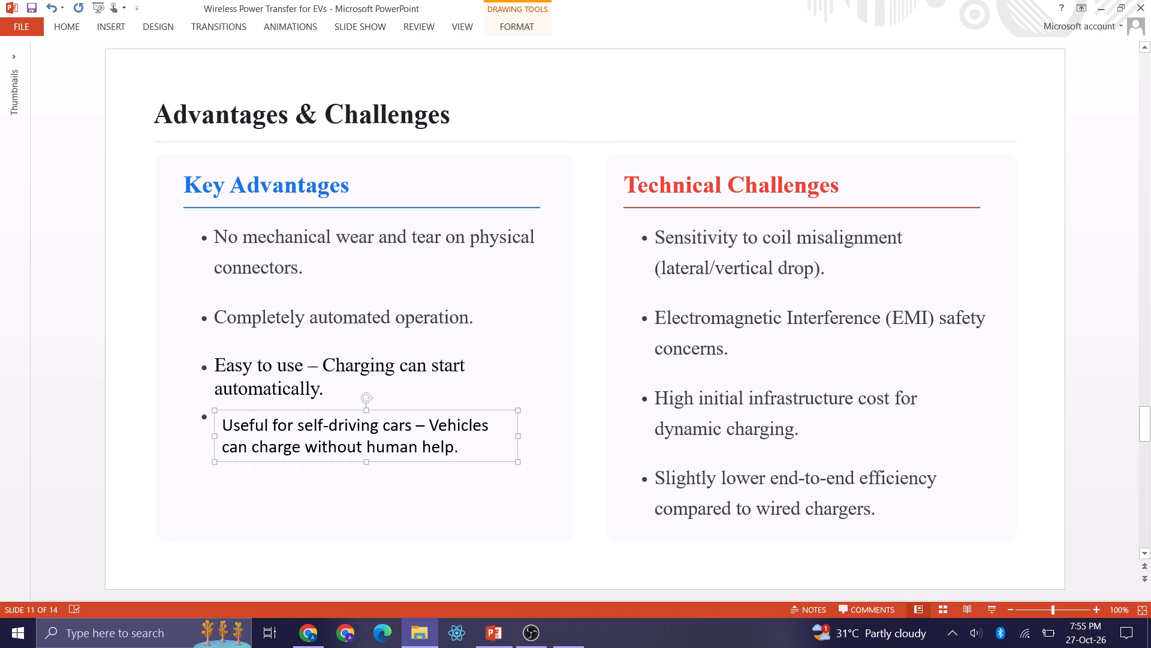
Format the whole "Useful for self-driving cars" text as Times New Roman, size 19.5.
drag(478, 449, 327, 408)
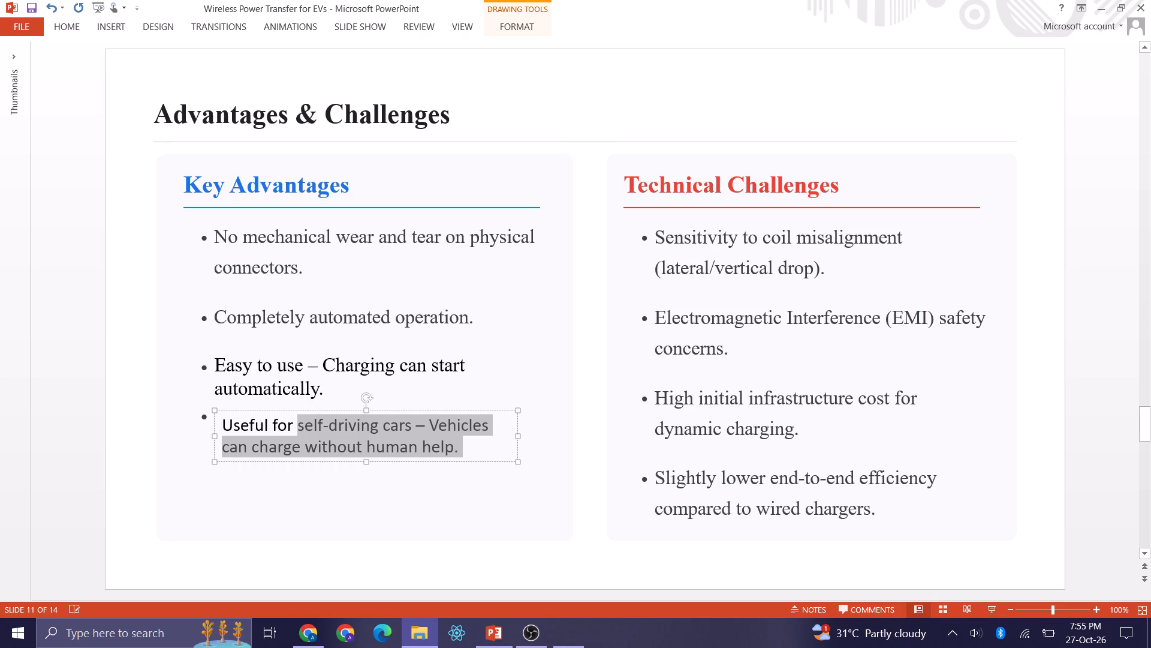
drag(327, 408, 216, 413)
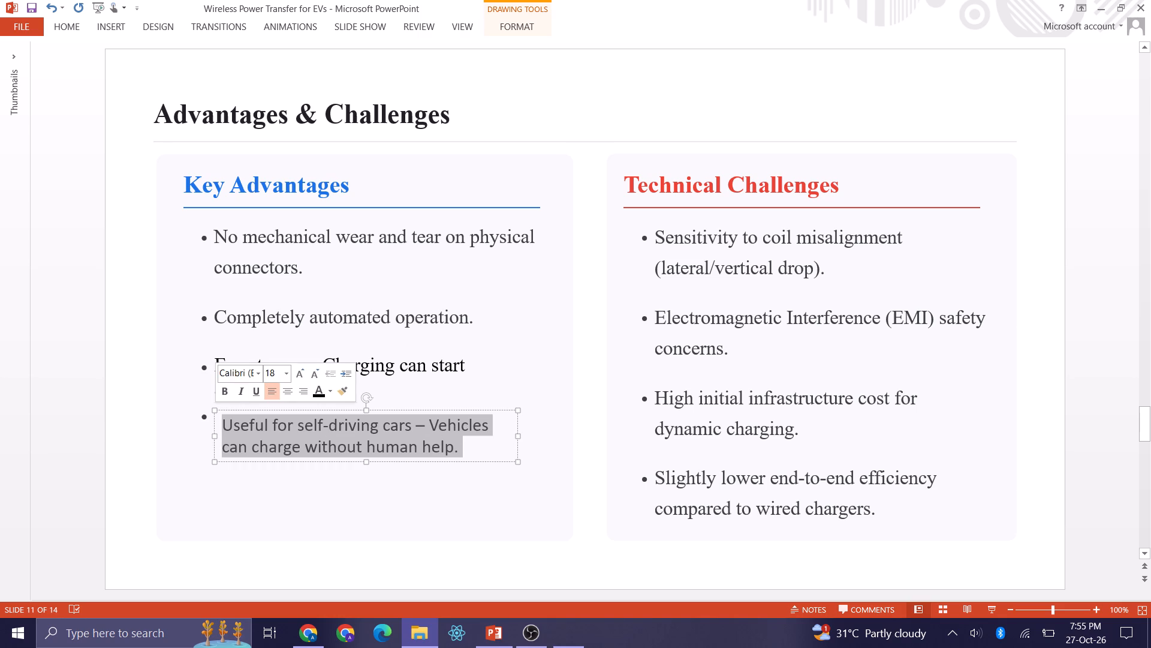
click(245, 375)
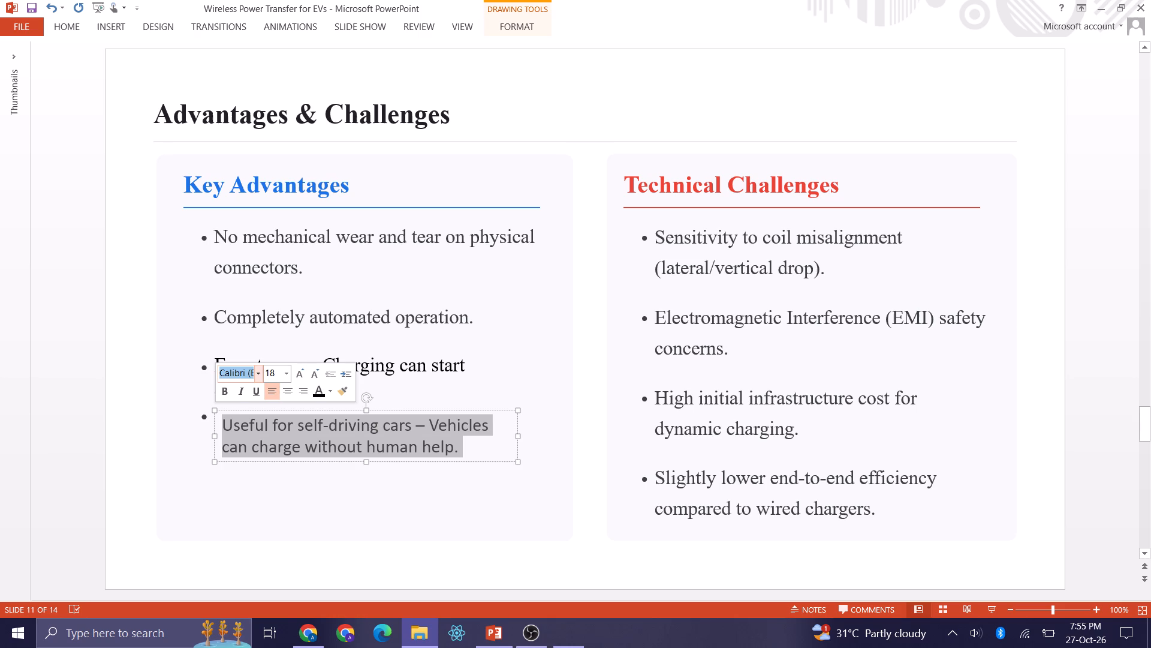
text(ti)
key(Return)
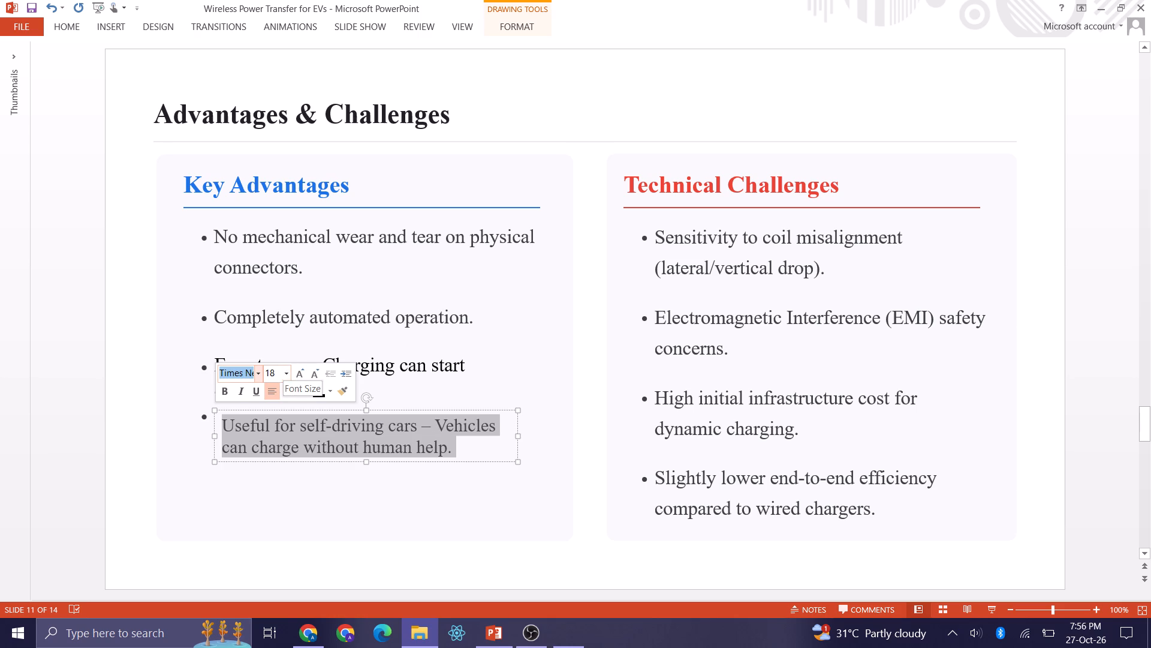
click(270, 369)
key(1)
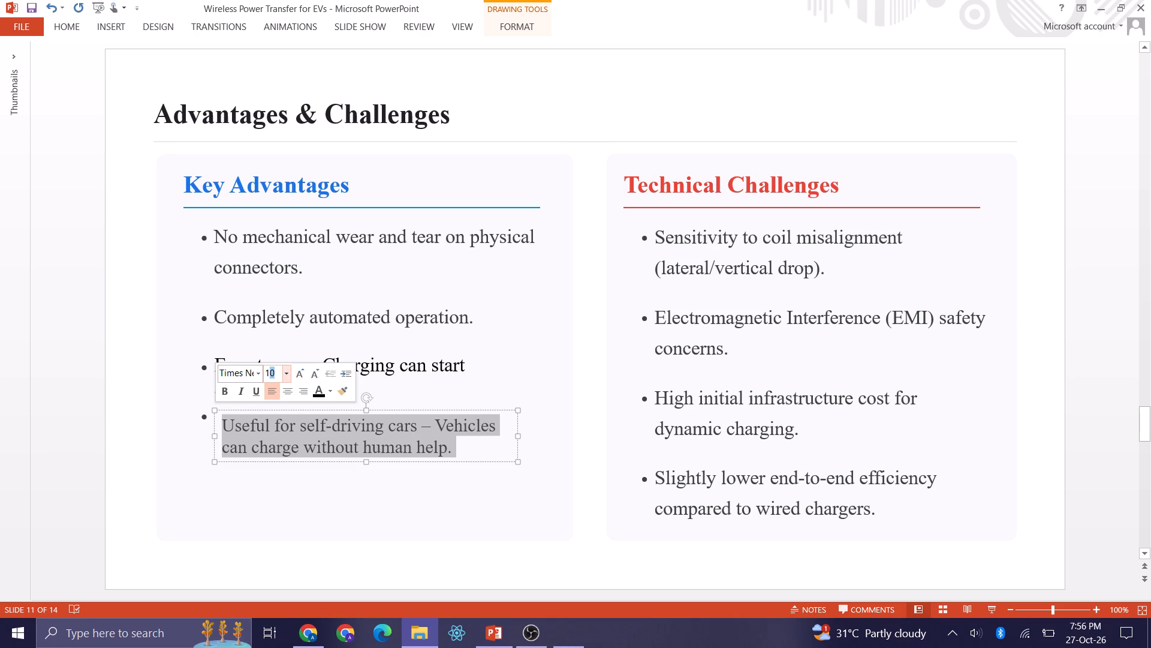
text(9.5)
key(Return)
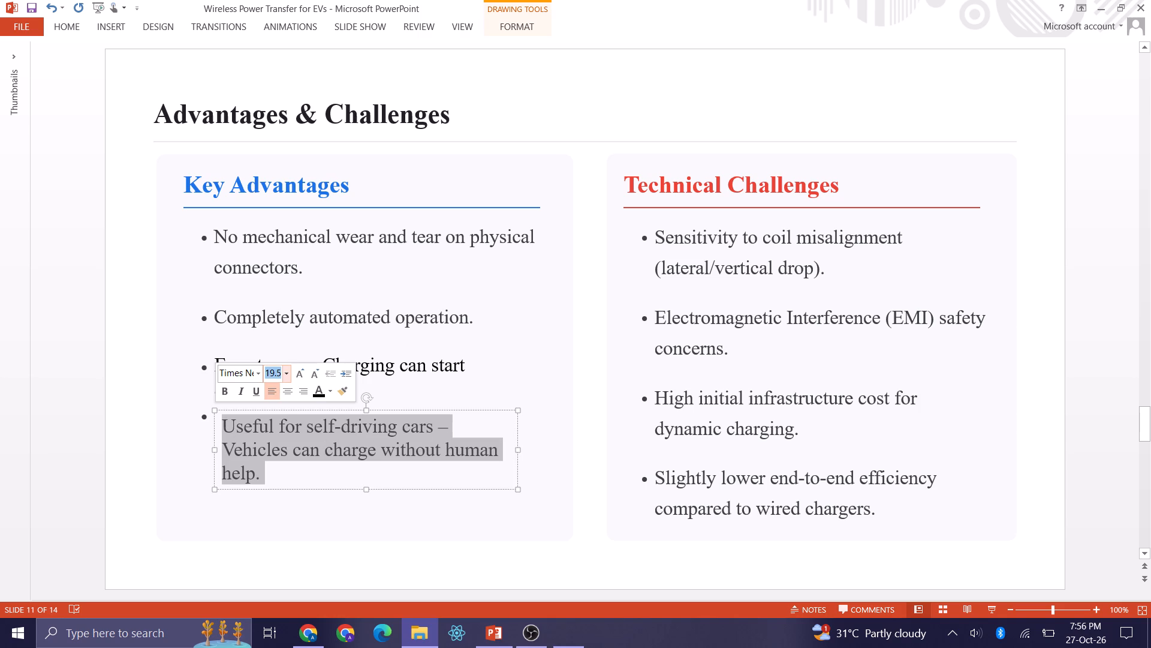
click(429, 452)
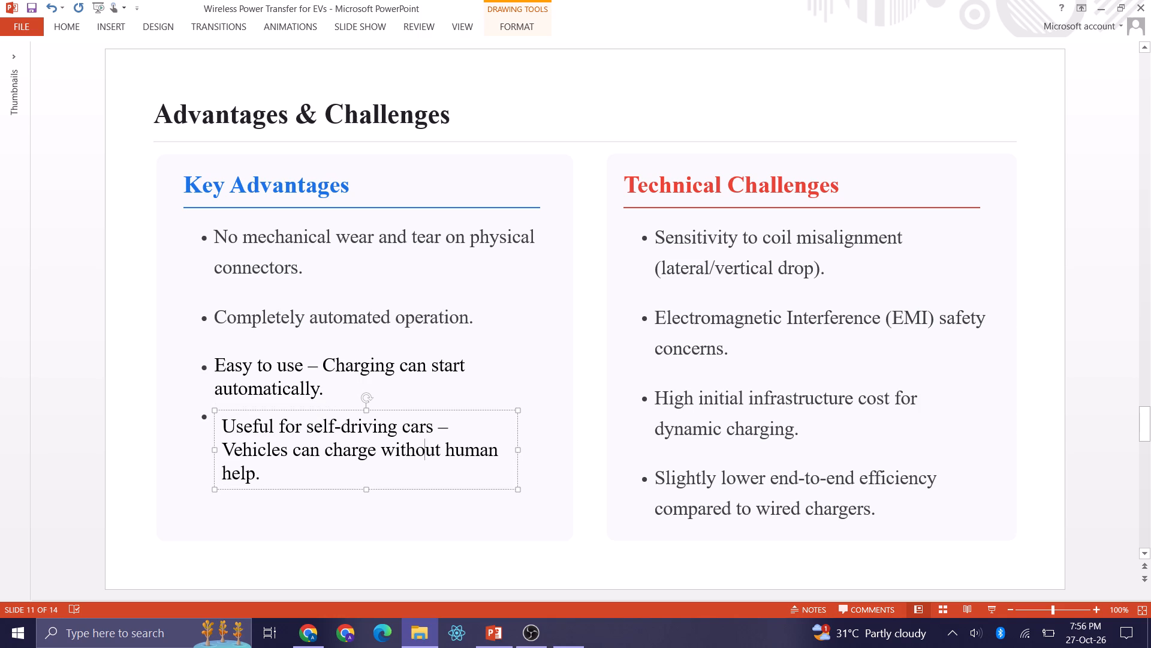
Move the "Useful for self-driving cars" text box in line with the text above, leaving a clear gap below the "Easy to use" item.
drag(450, 410, 439, 408)
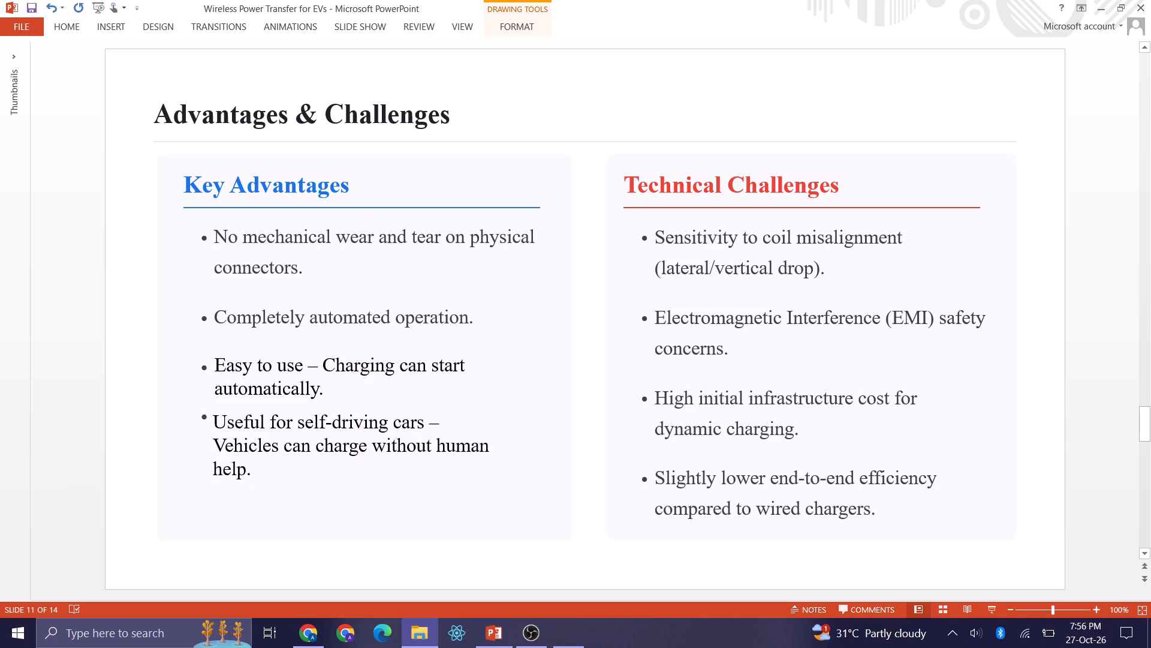
drag(439, 408, 439, 395)
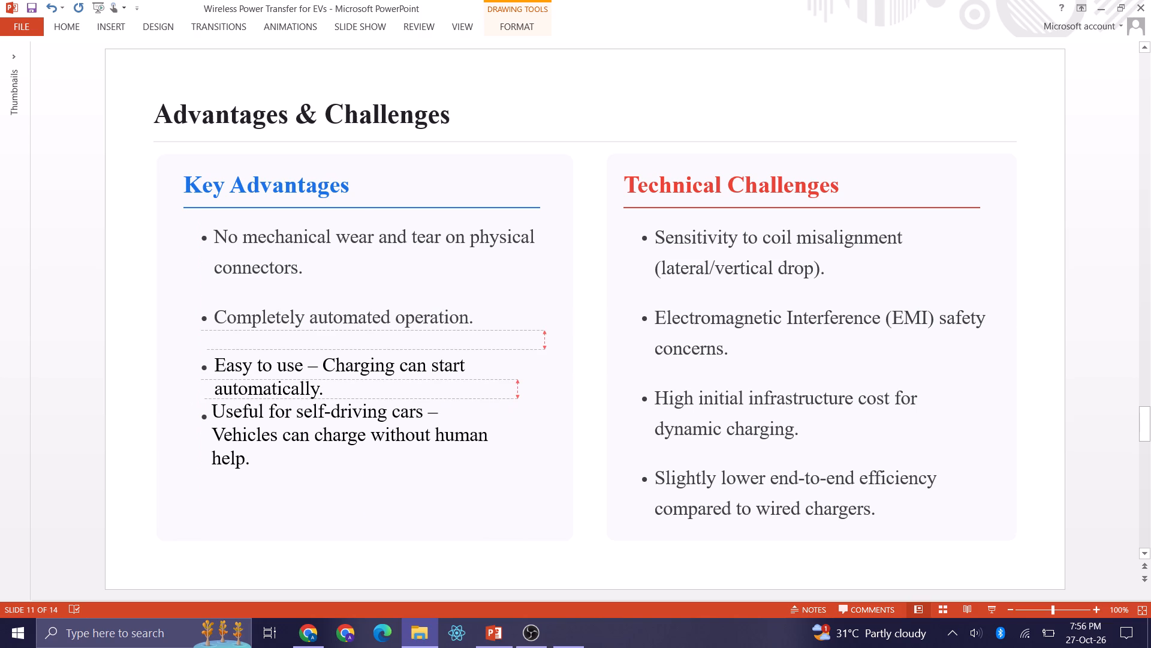
drag(439, 395, 443, 405)
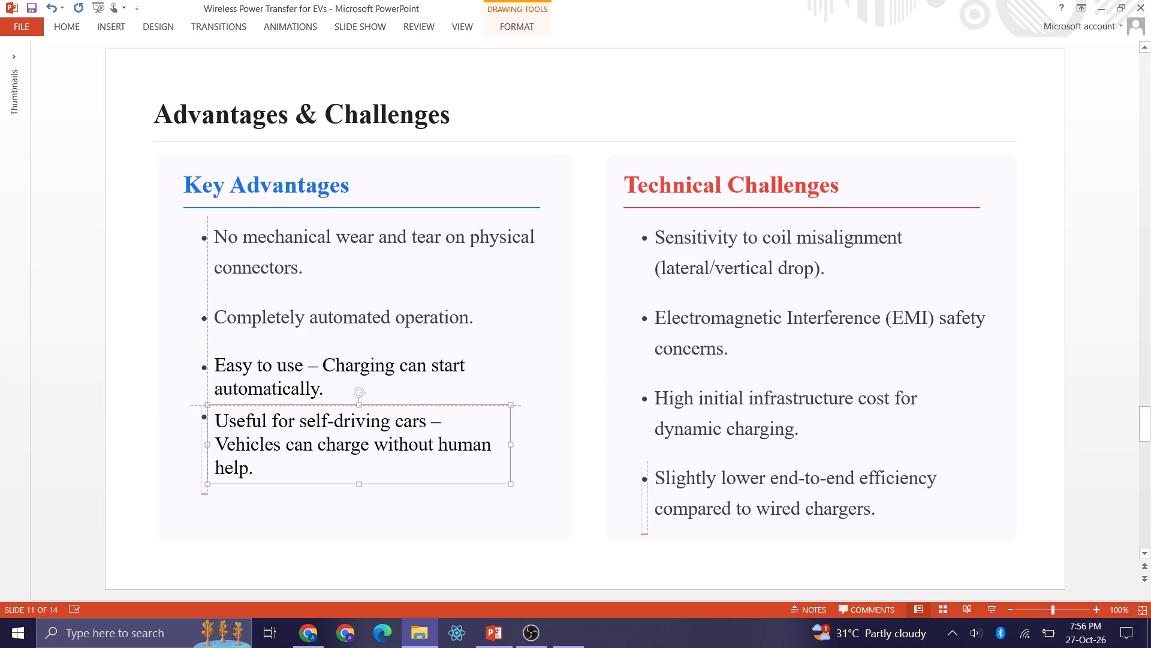
drag(443, 407, 443, 409)
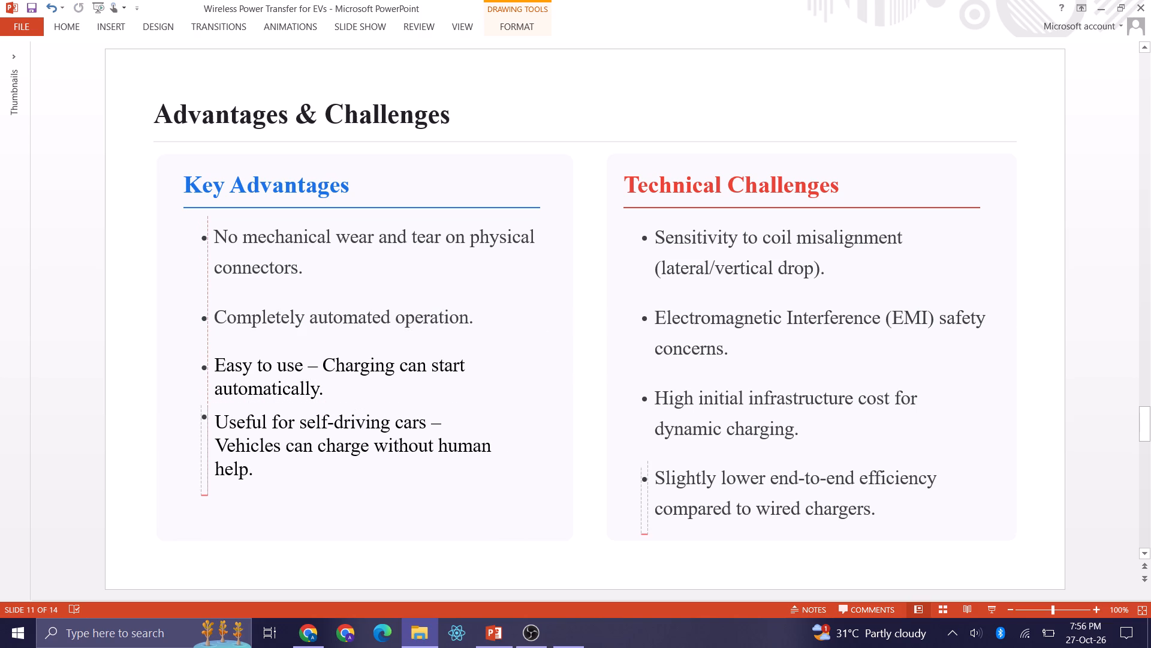
drag(443, 409, 444, 421)
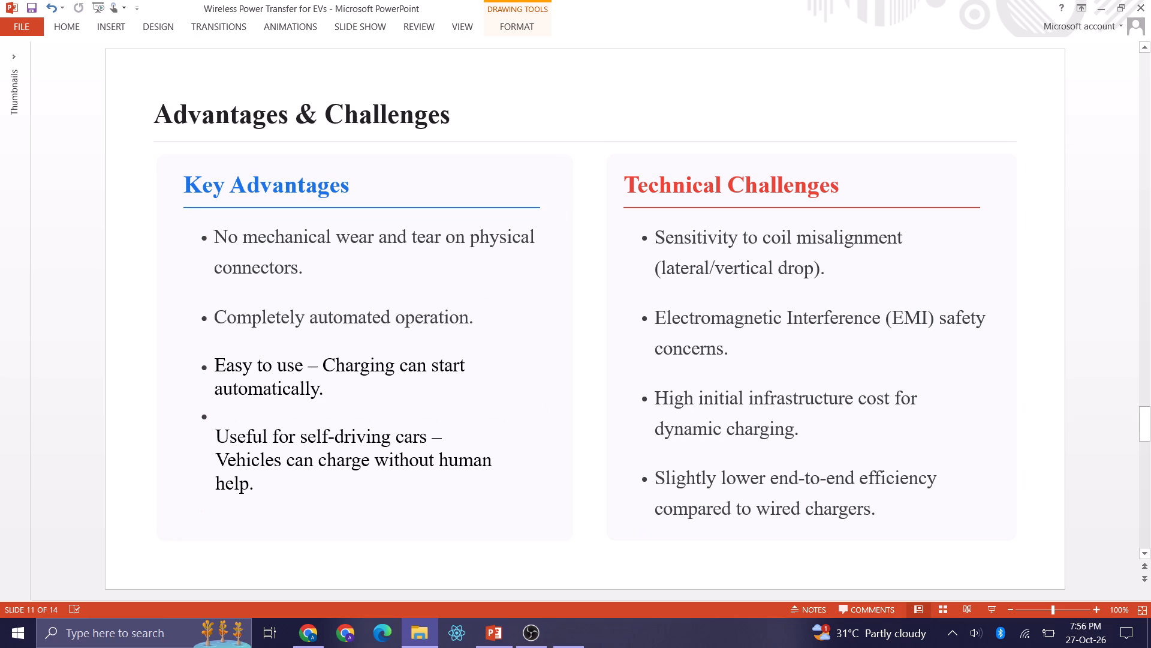
drag(444, 421, 444, 425)
Move the fourth Key Advantages bullet down beside the first line of the "Useful for self-driving cars" text, in line with the bullets above.
click(204, 416)
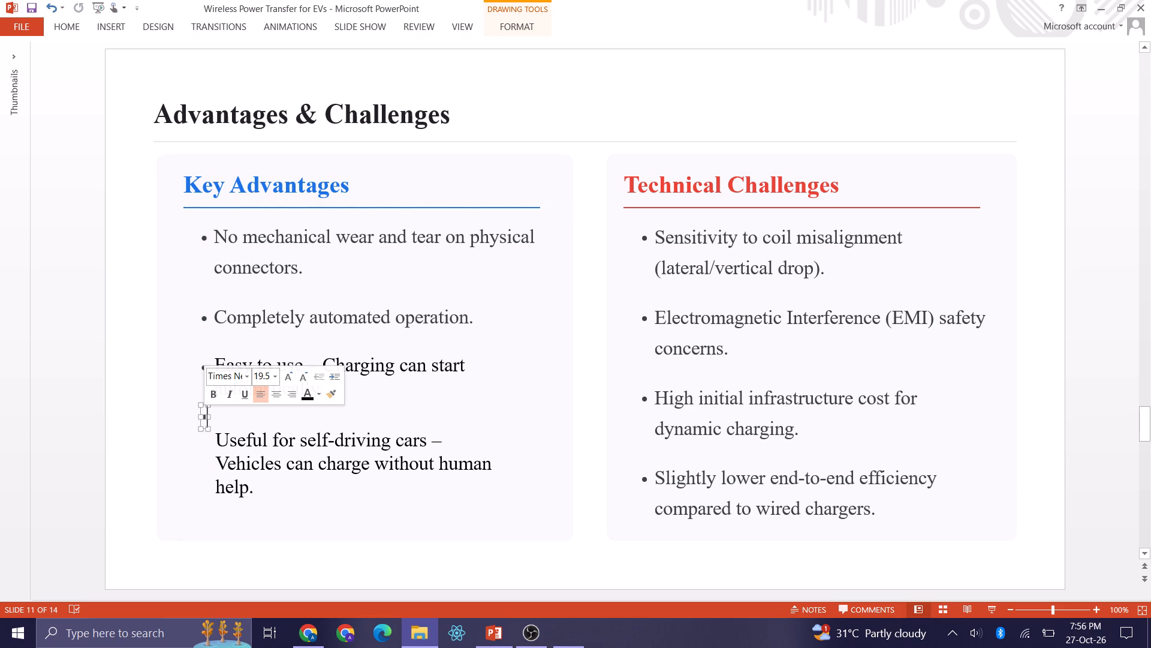
drag(202, 412, 202, 426)
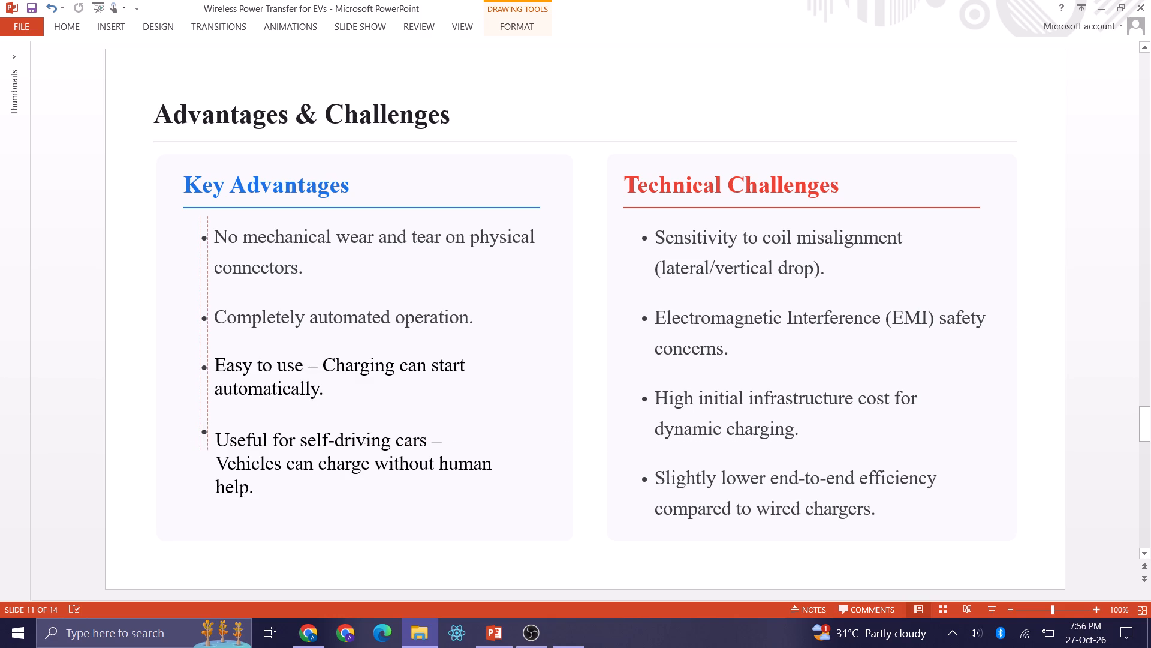
drag(202, 426, 202, 439)
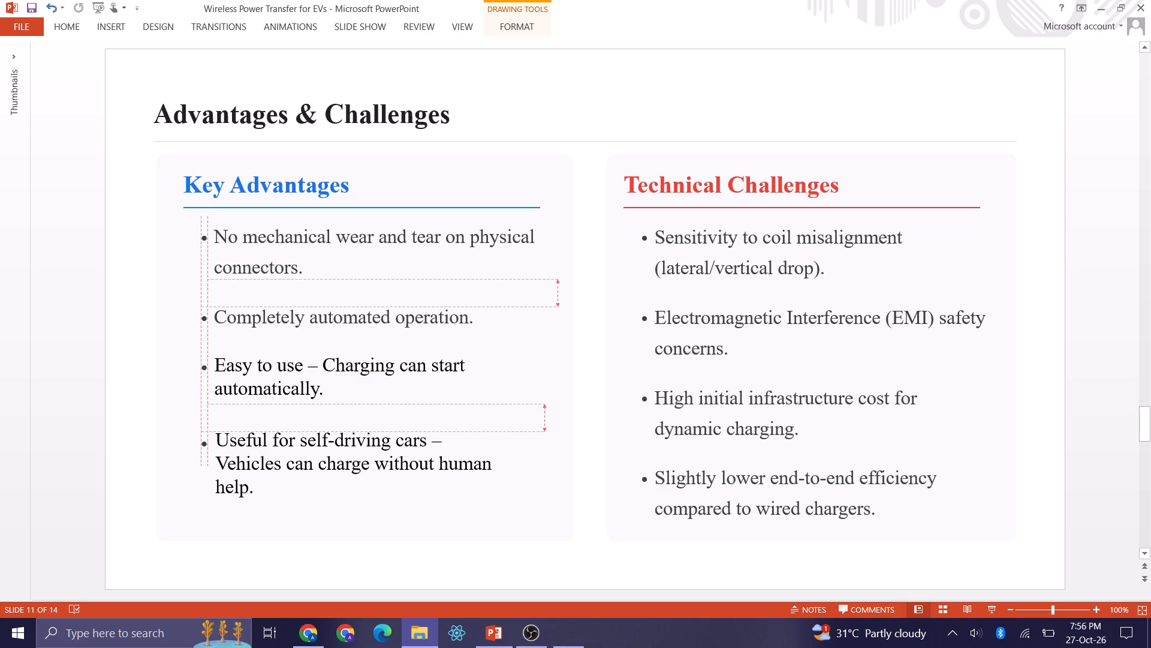
drag(202, 439, 204, 437)
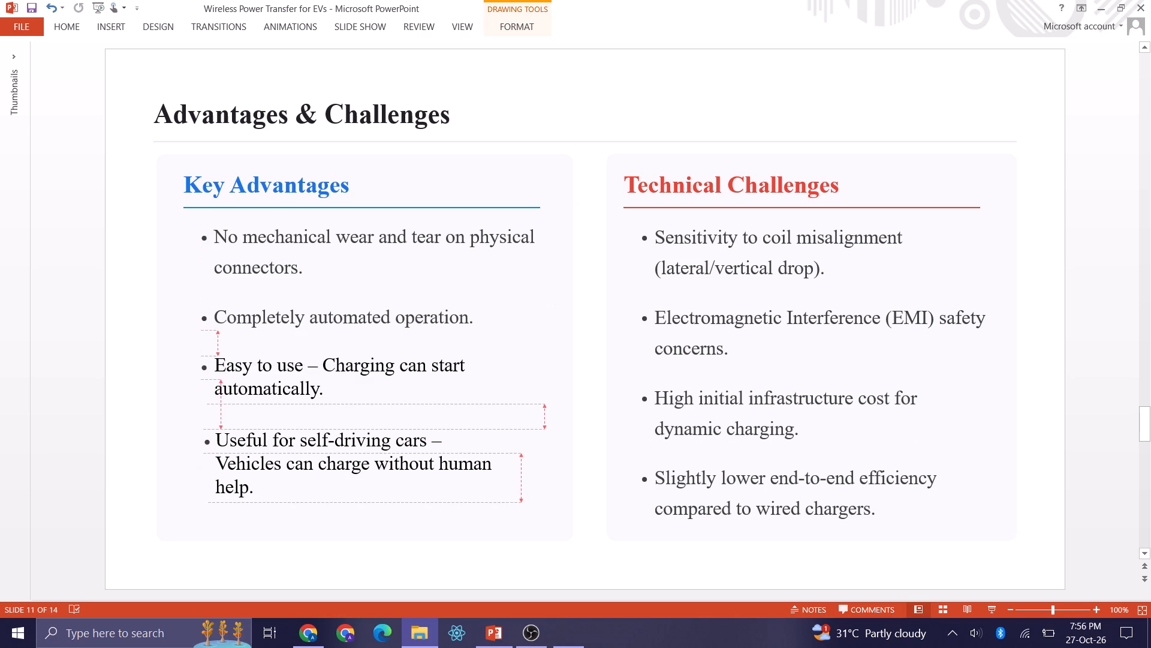
drag(204, 437, 206, 436)
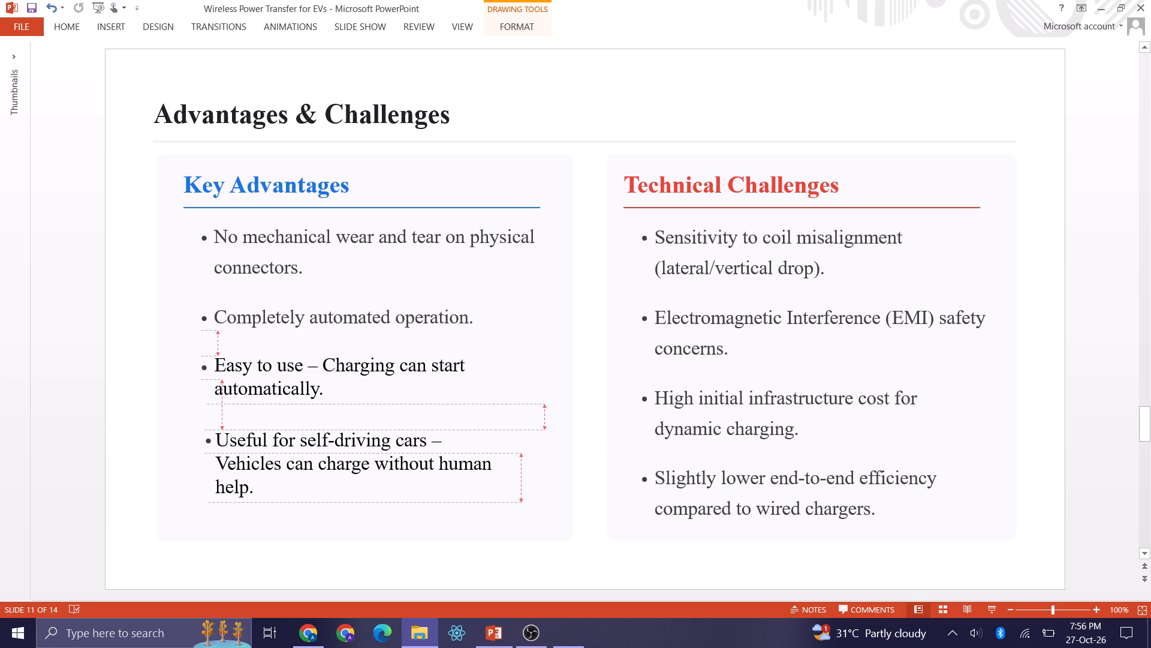
drag(206, 436, 205, 436)
drag(205, 436, 203, 436)
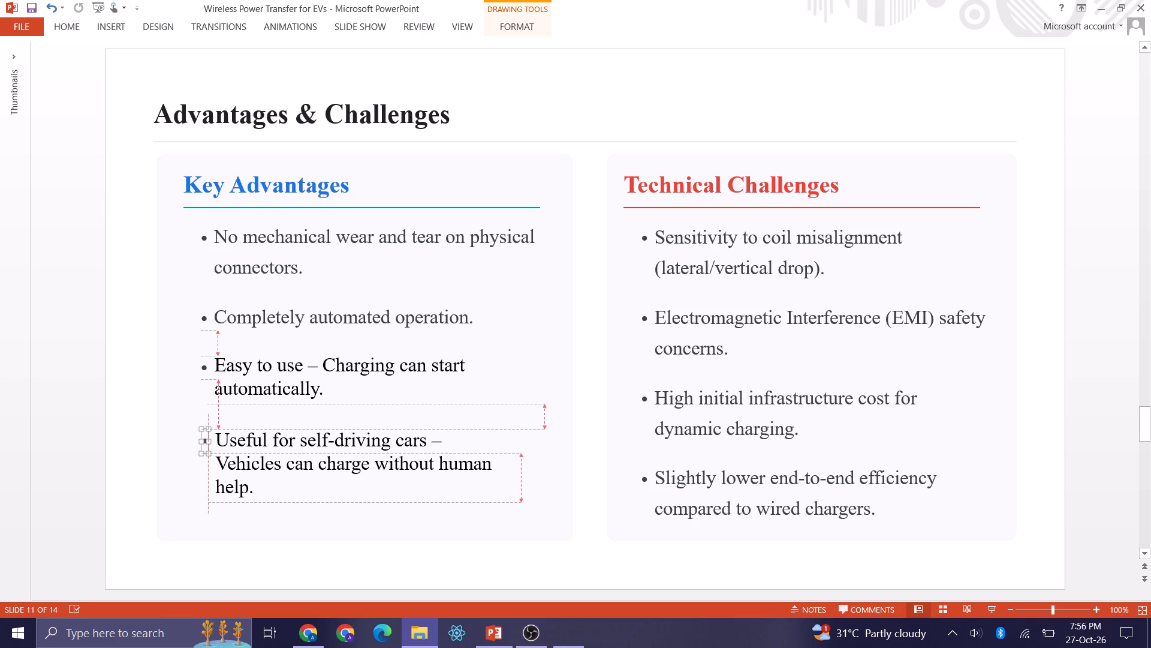
click(125, 407)
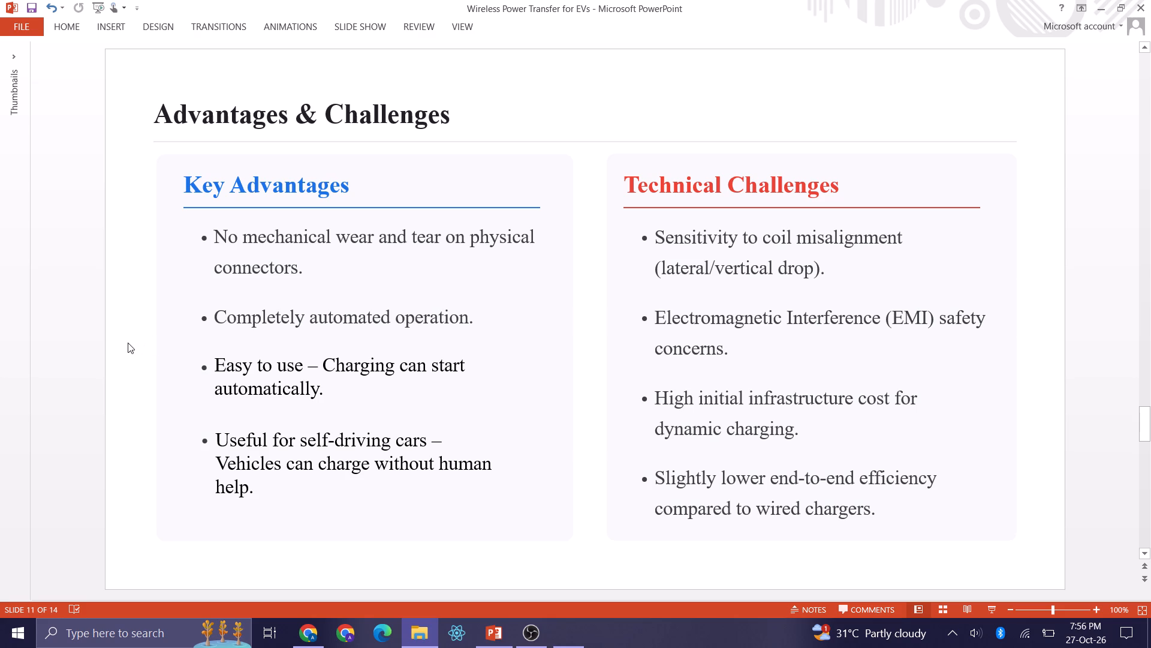
Move the "Easy to use" text and its bullet together slightly down to even out the spacing between the Key Advantages items.
drag(128, 343, 475, 391)
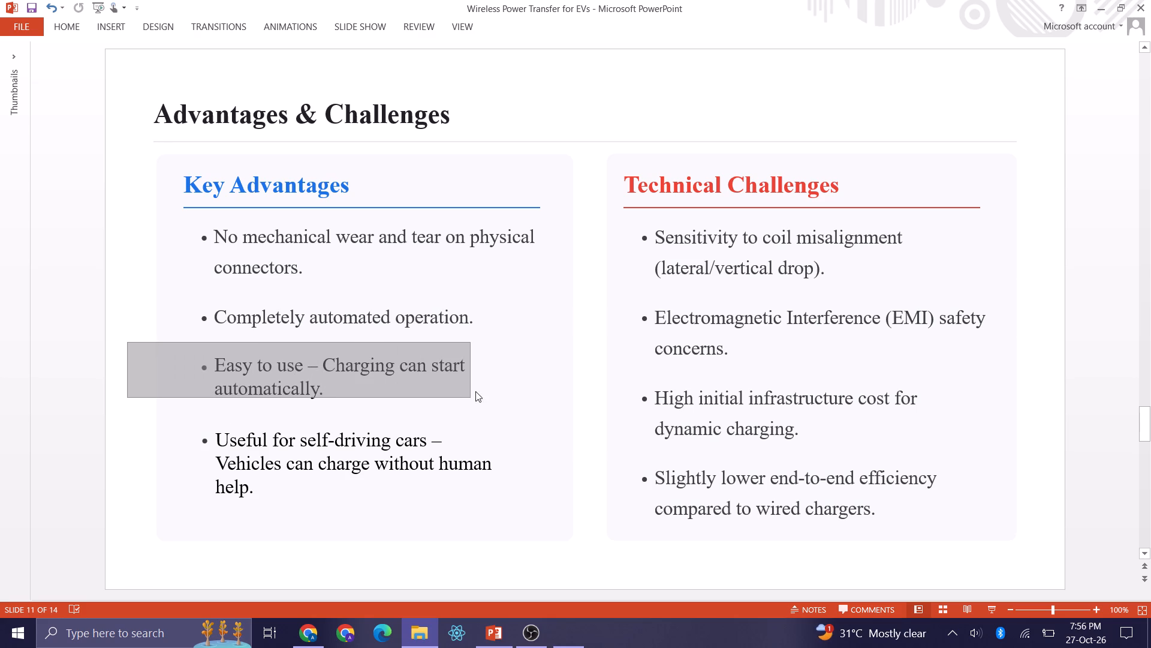
drag(475, 391, 598, 422)
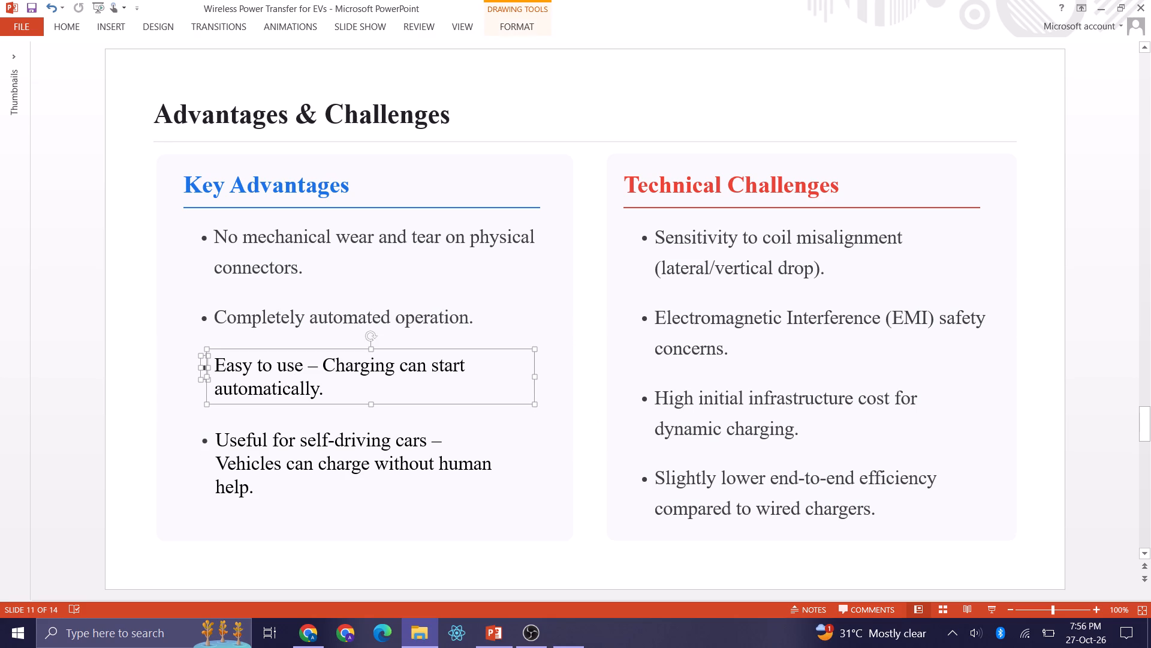
click(453, 349)
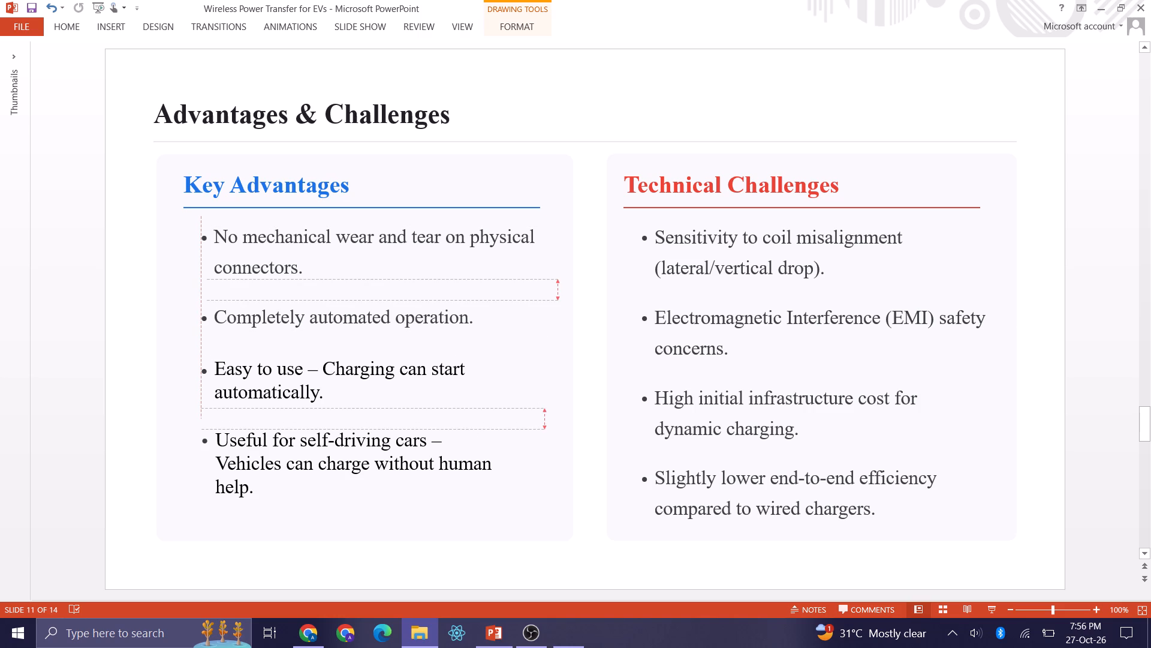
click(134, 350)
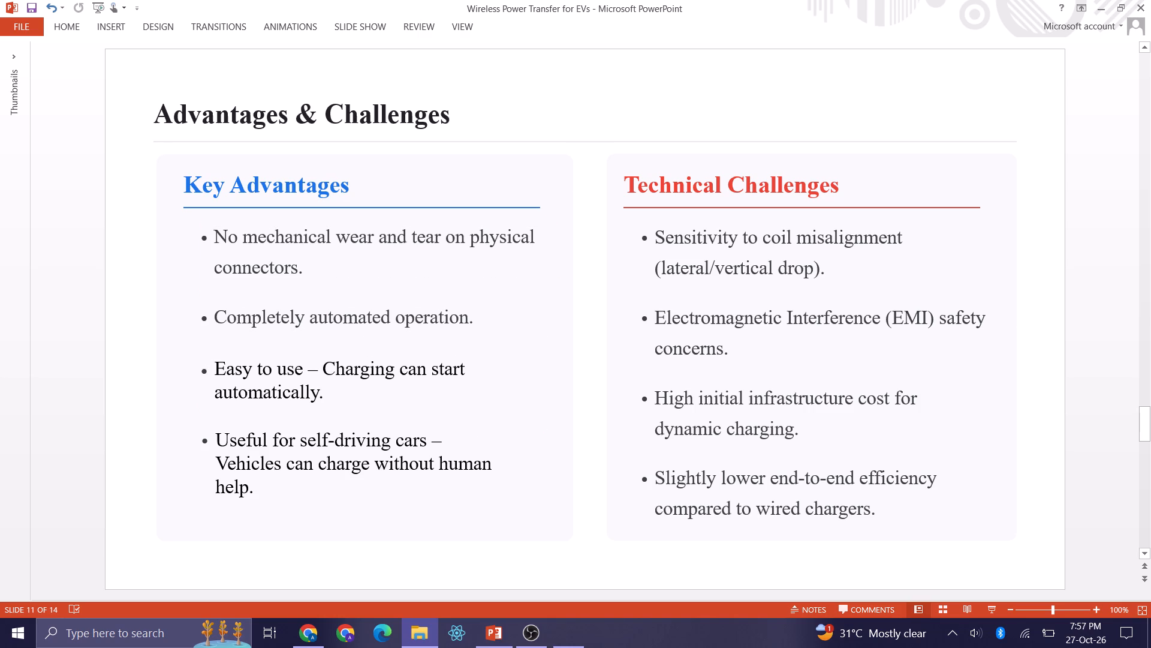
Save the presentation.
click(38, 7)
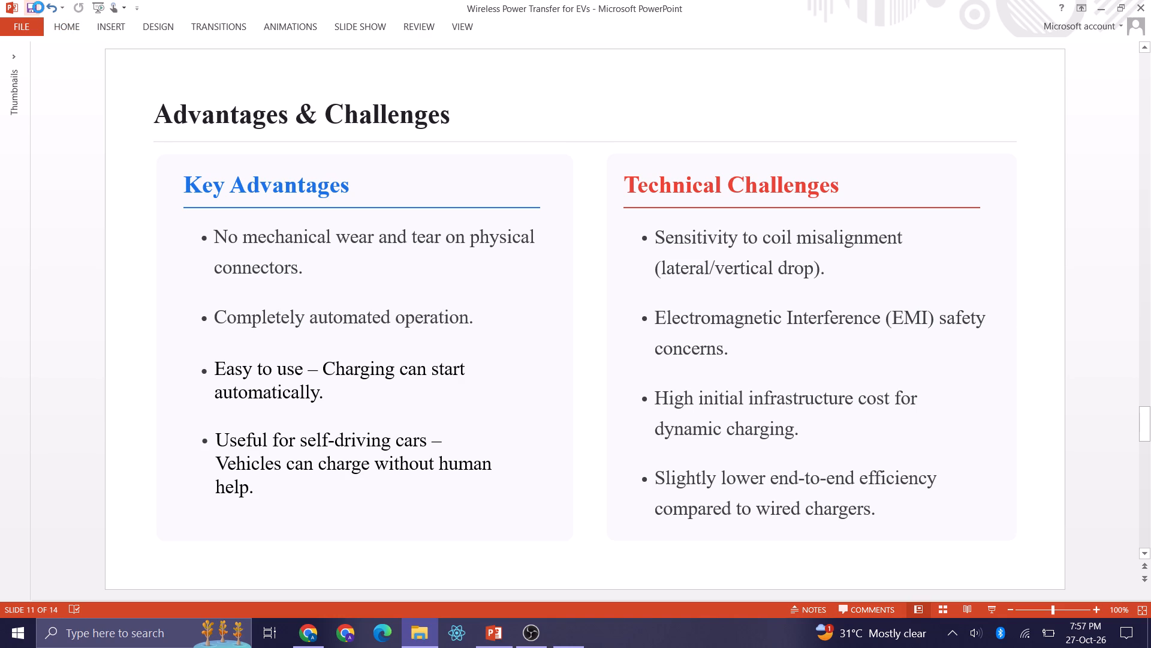
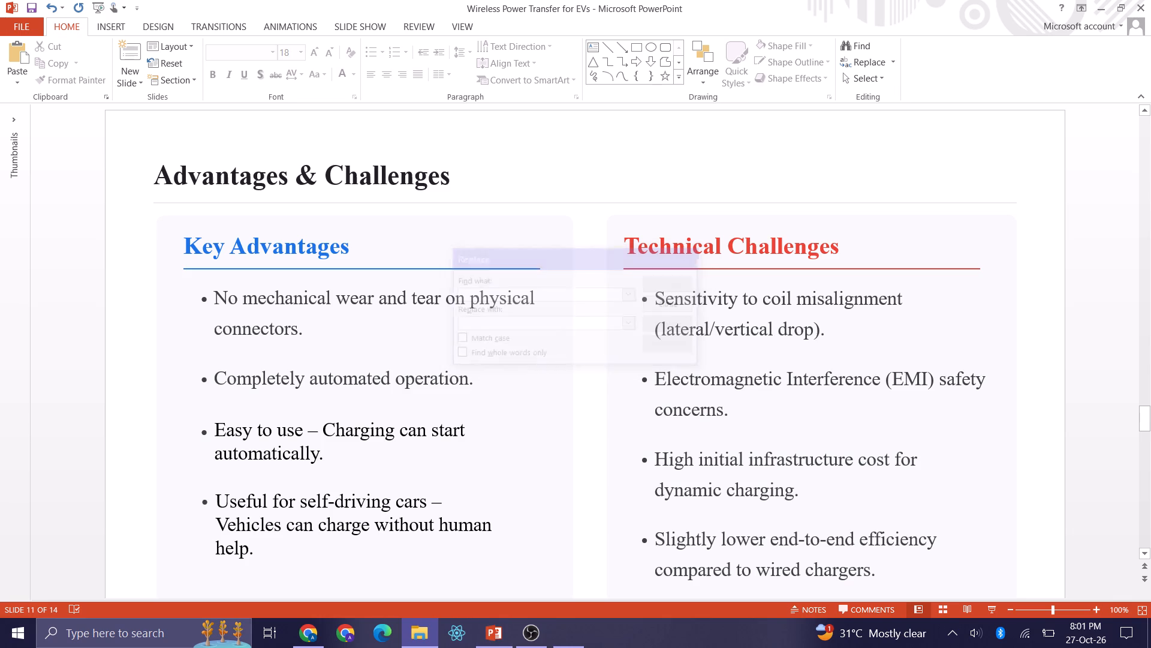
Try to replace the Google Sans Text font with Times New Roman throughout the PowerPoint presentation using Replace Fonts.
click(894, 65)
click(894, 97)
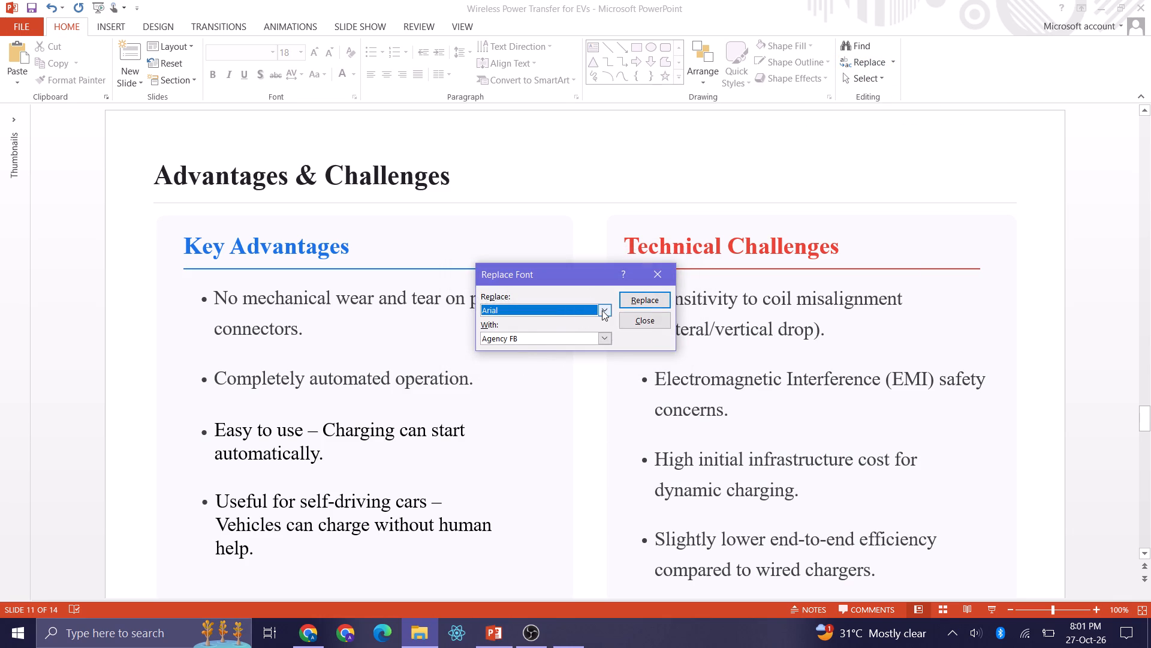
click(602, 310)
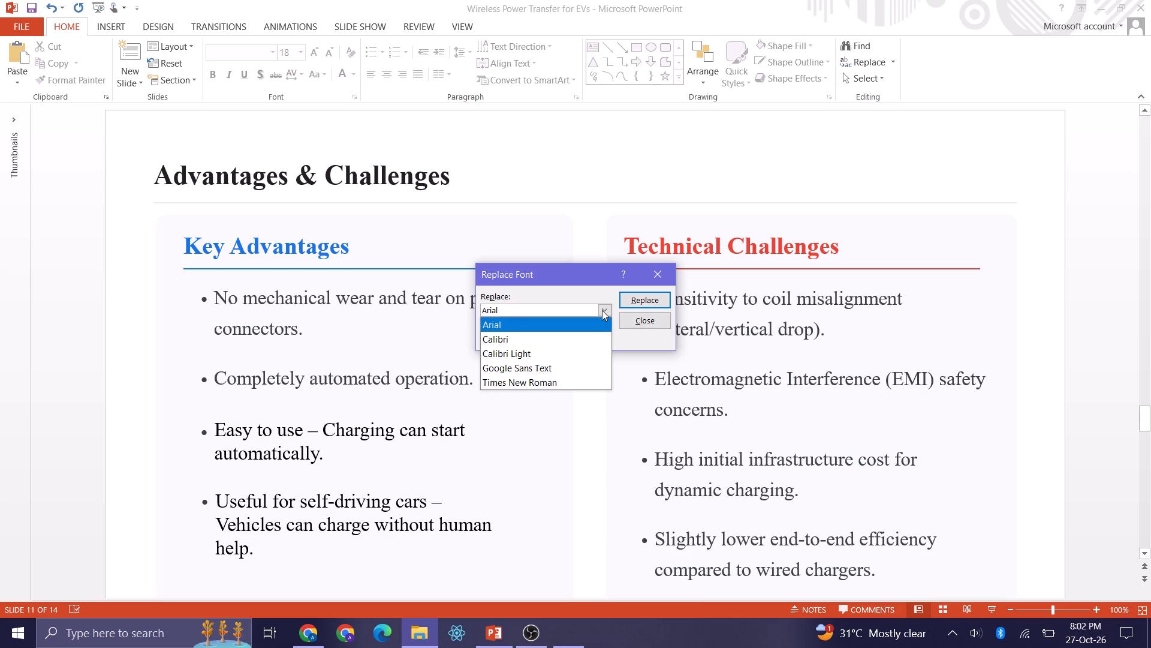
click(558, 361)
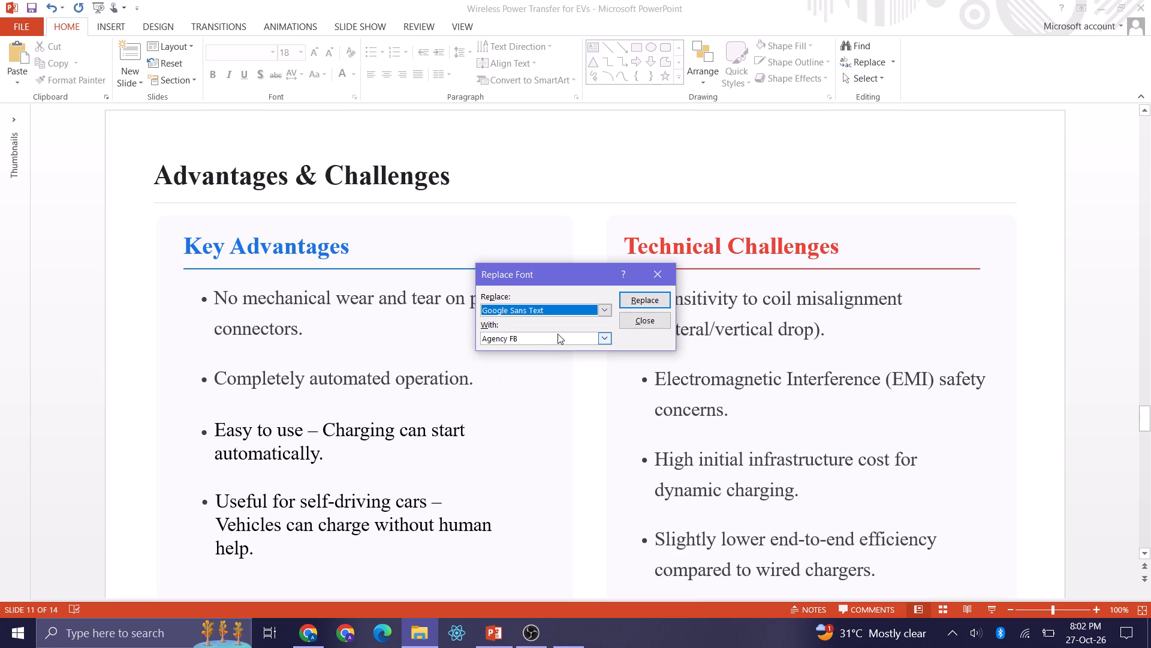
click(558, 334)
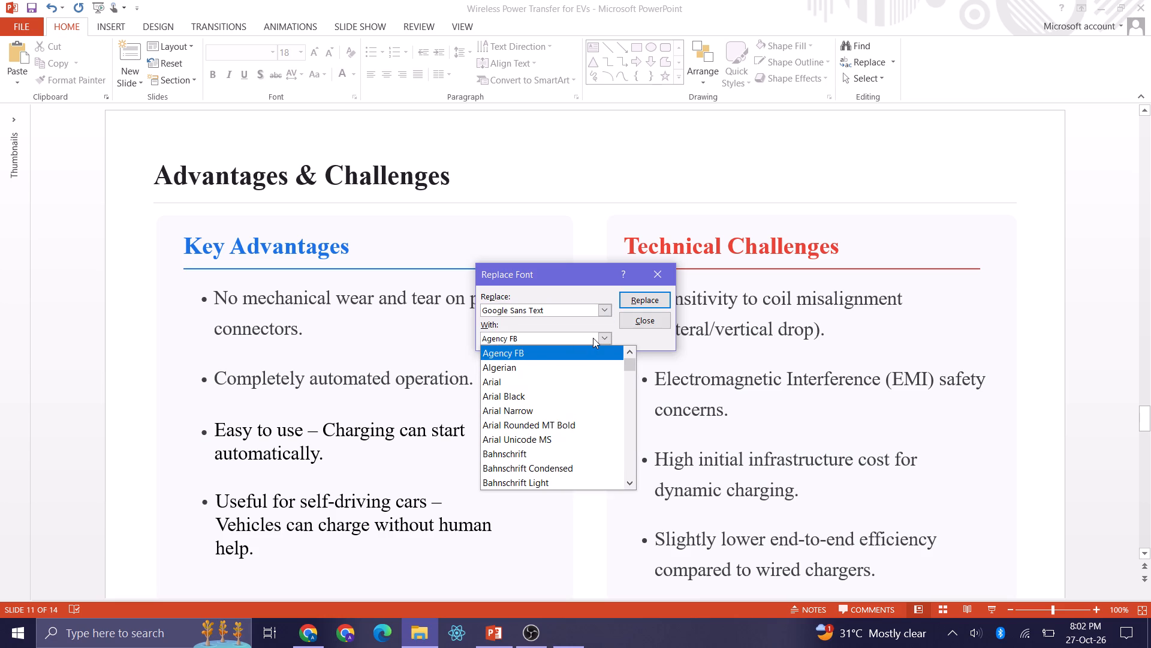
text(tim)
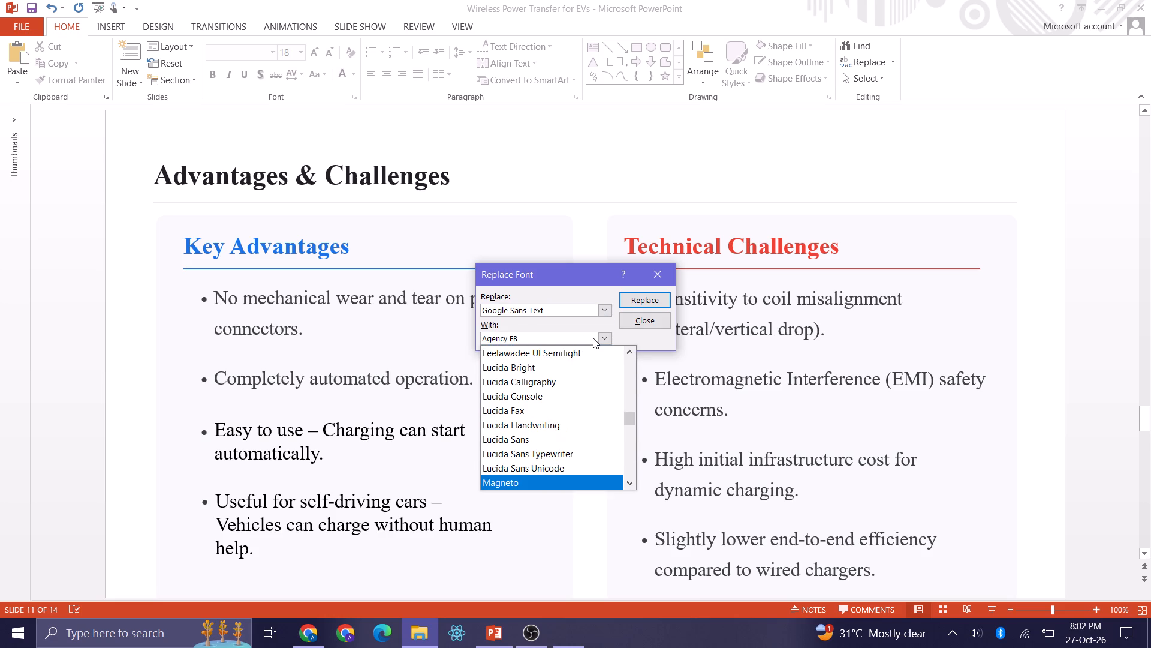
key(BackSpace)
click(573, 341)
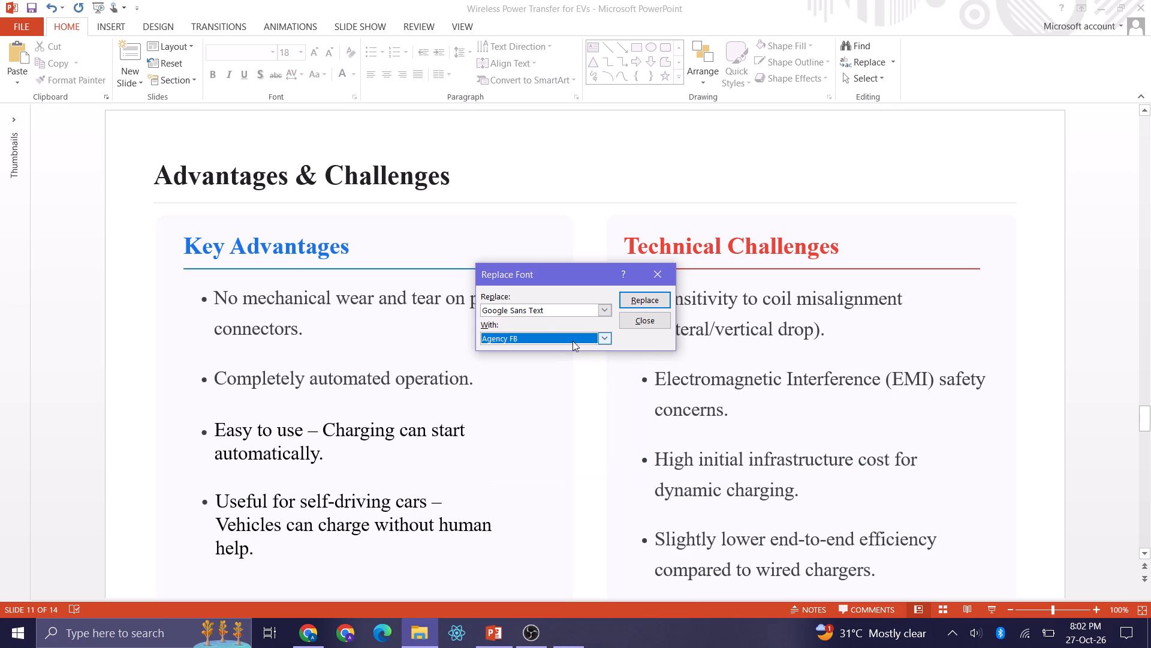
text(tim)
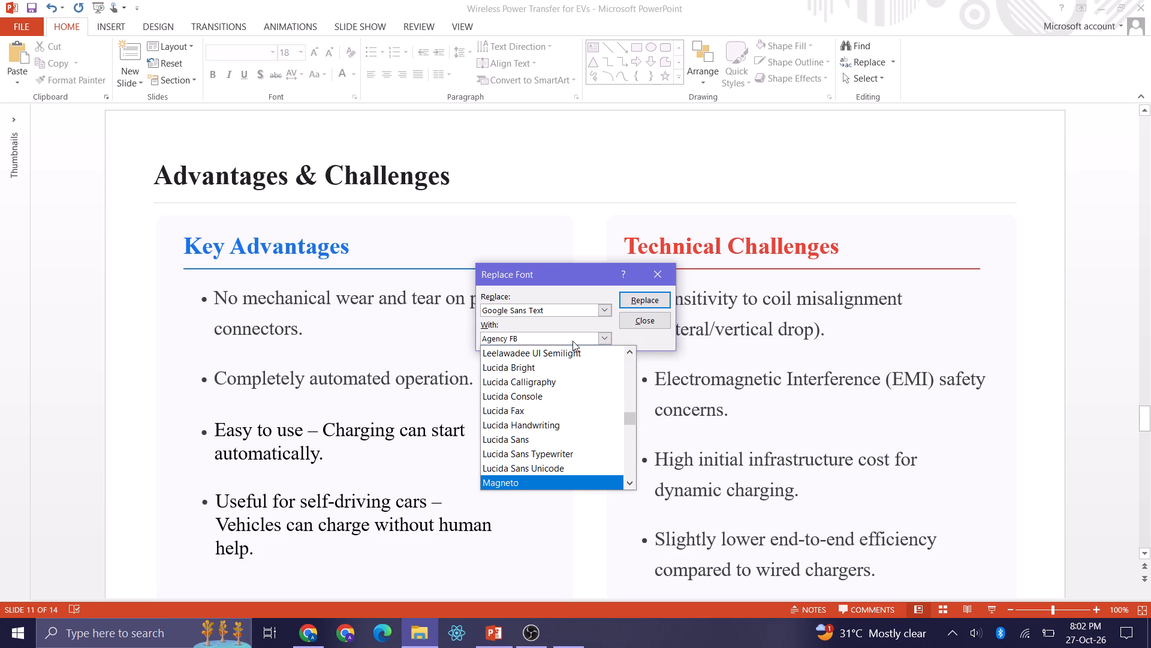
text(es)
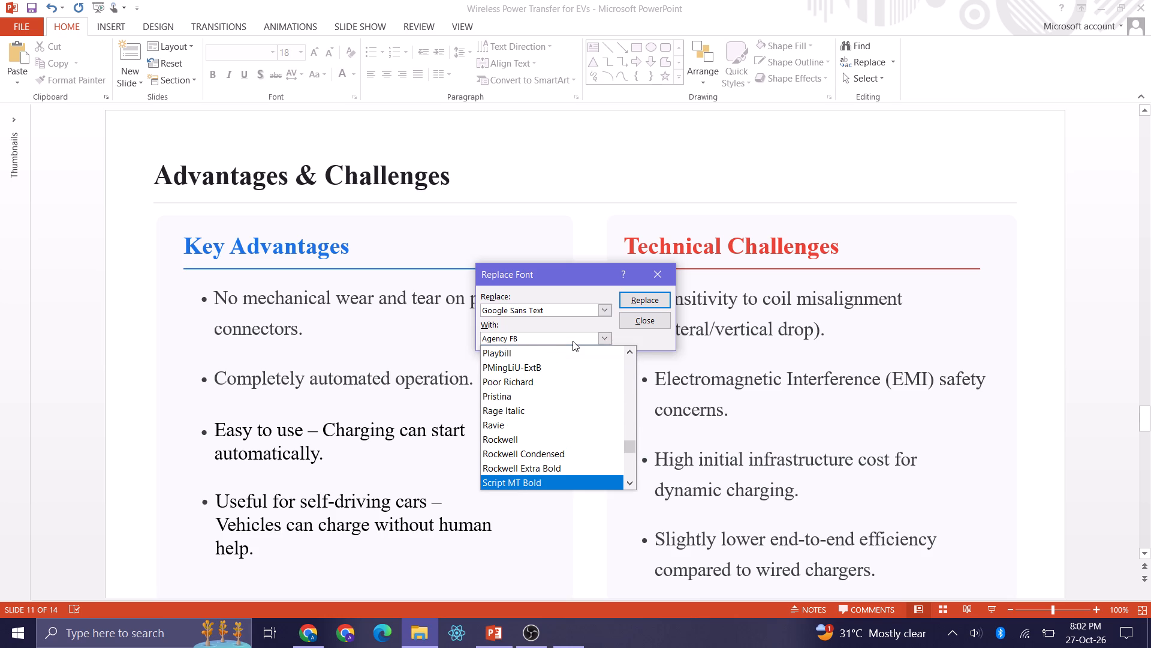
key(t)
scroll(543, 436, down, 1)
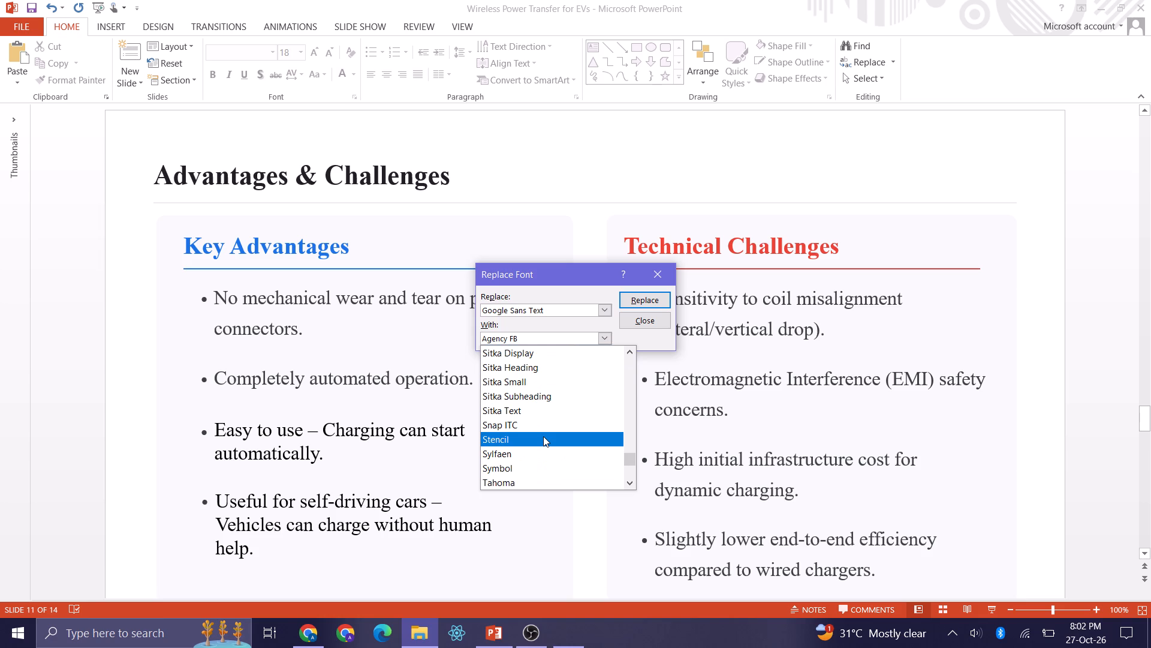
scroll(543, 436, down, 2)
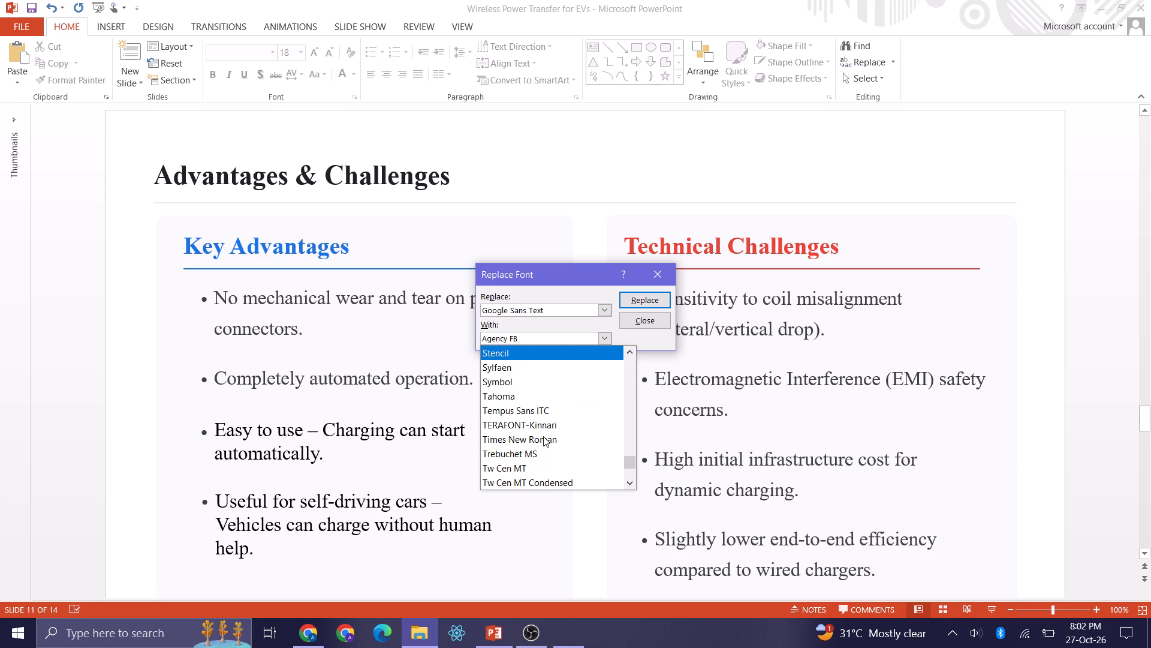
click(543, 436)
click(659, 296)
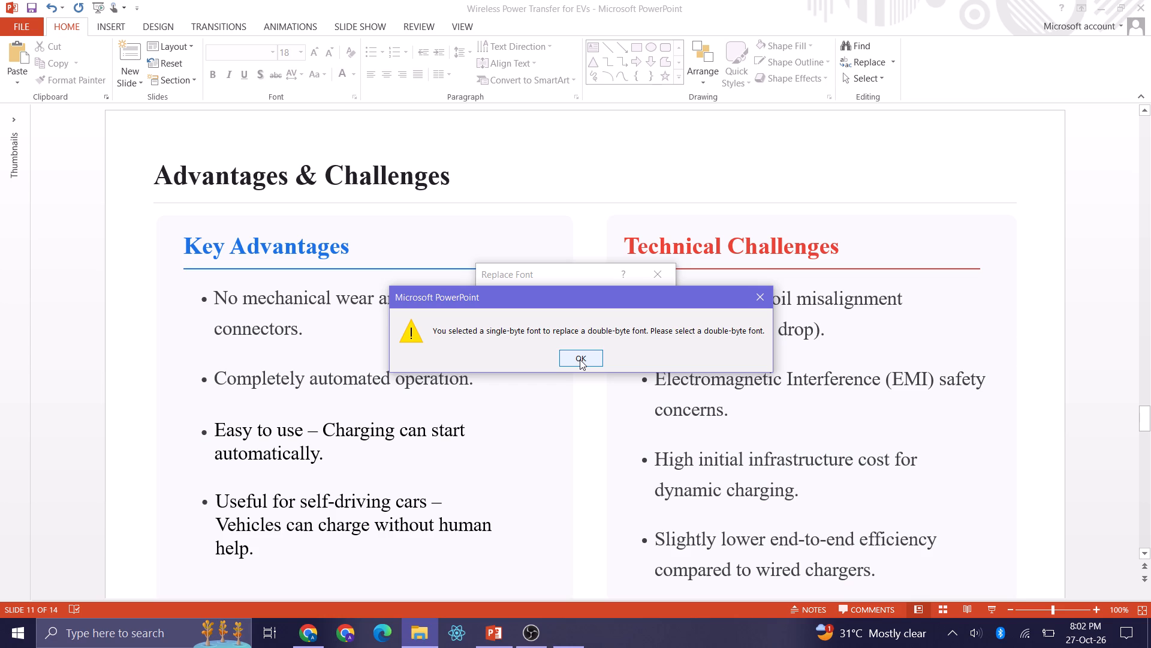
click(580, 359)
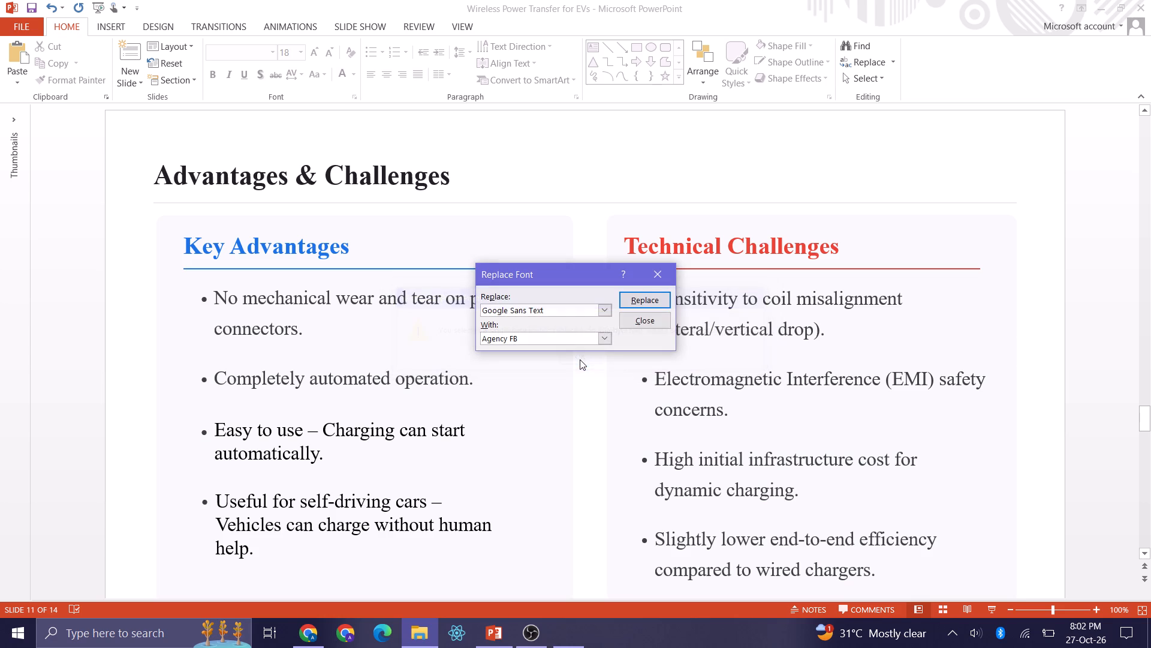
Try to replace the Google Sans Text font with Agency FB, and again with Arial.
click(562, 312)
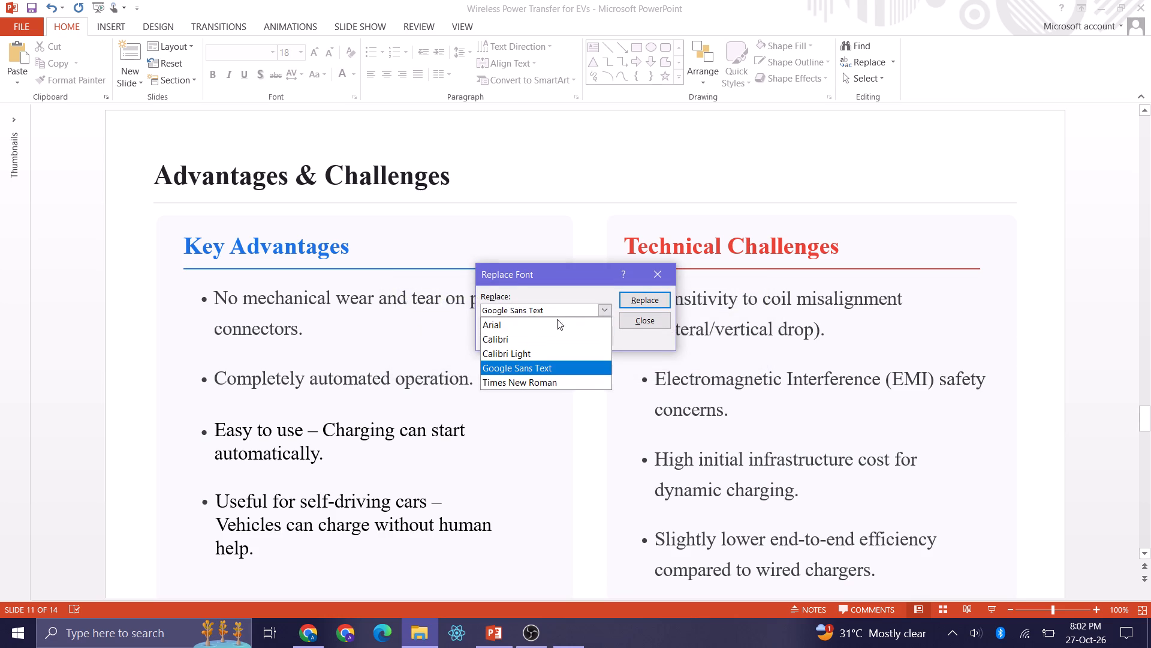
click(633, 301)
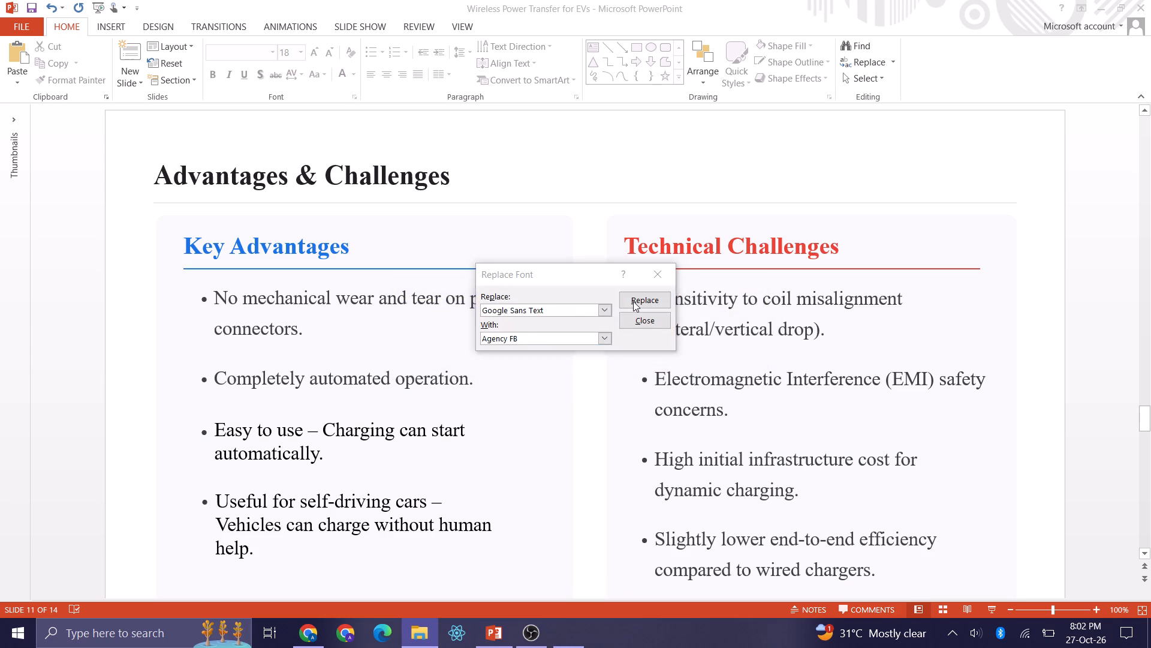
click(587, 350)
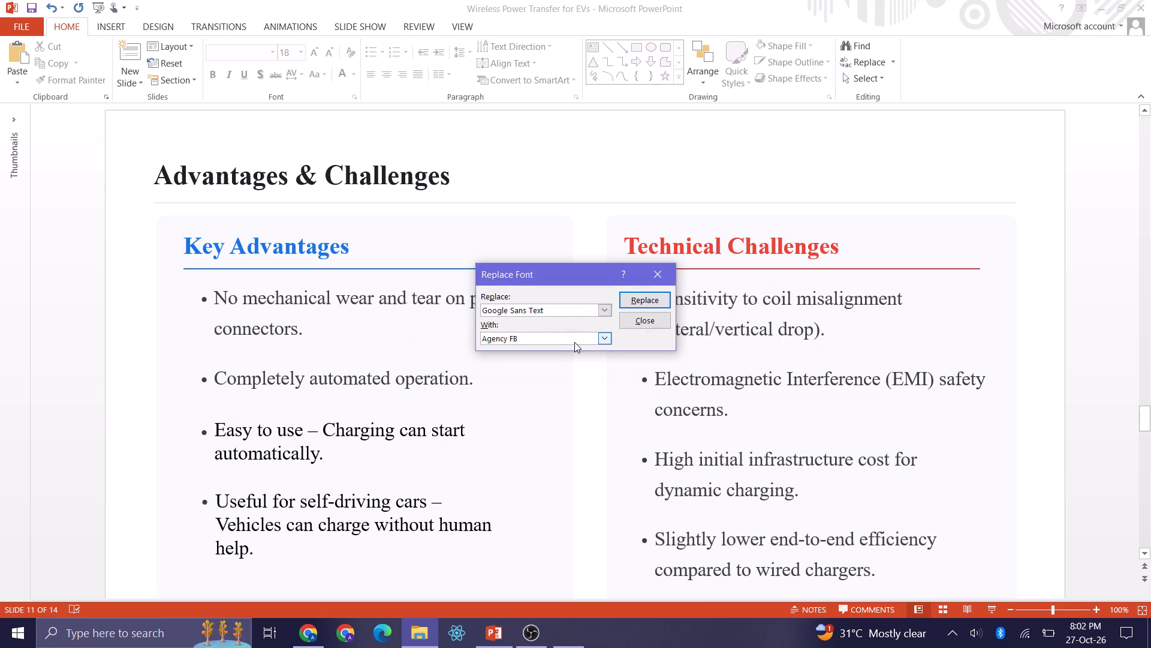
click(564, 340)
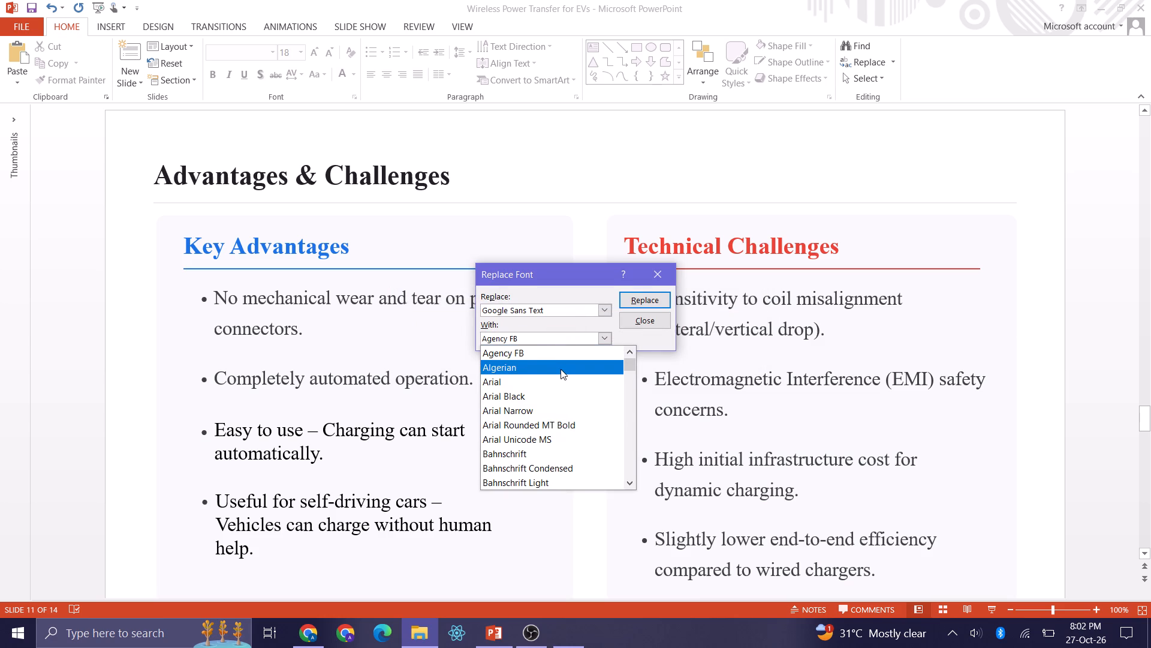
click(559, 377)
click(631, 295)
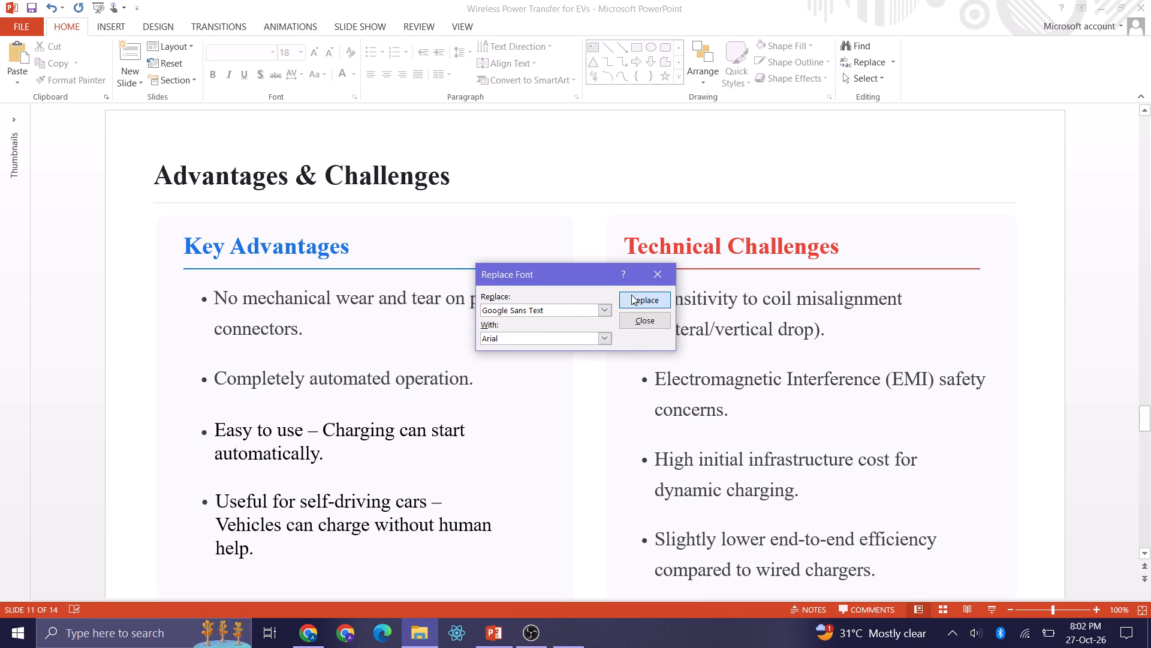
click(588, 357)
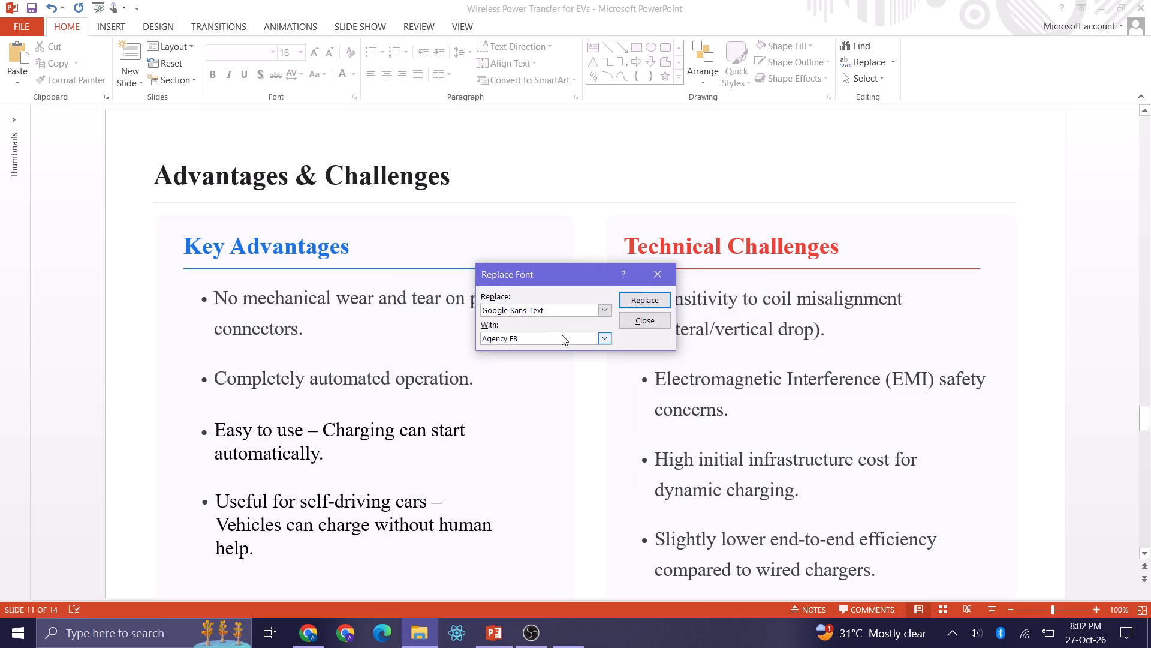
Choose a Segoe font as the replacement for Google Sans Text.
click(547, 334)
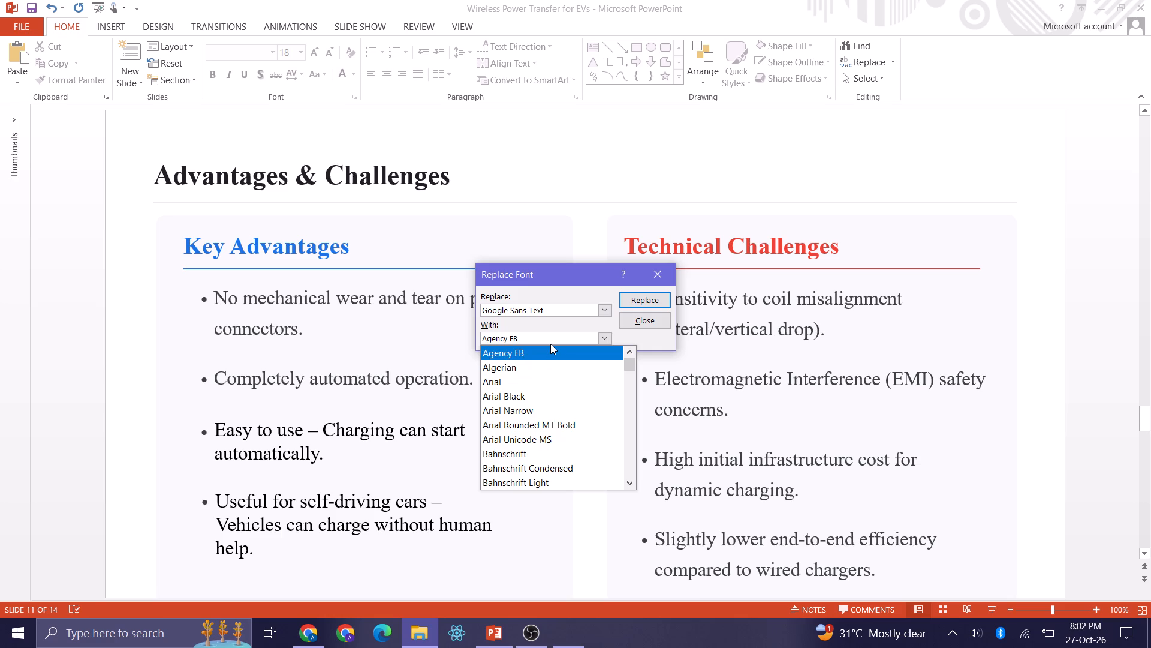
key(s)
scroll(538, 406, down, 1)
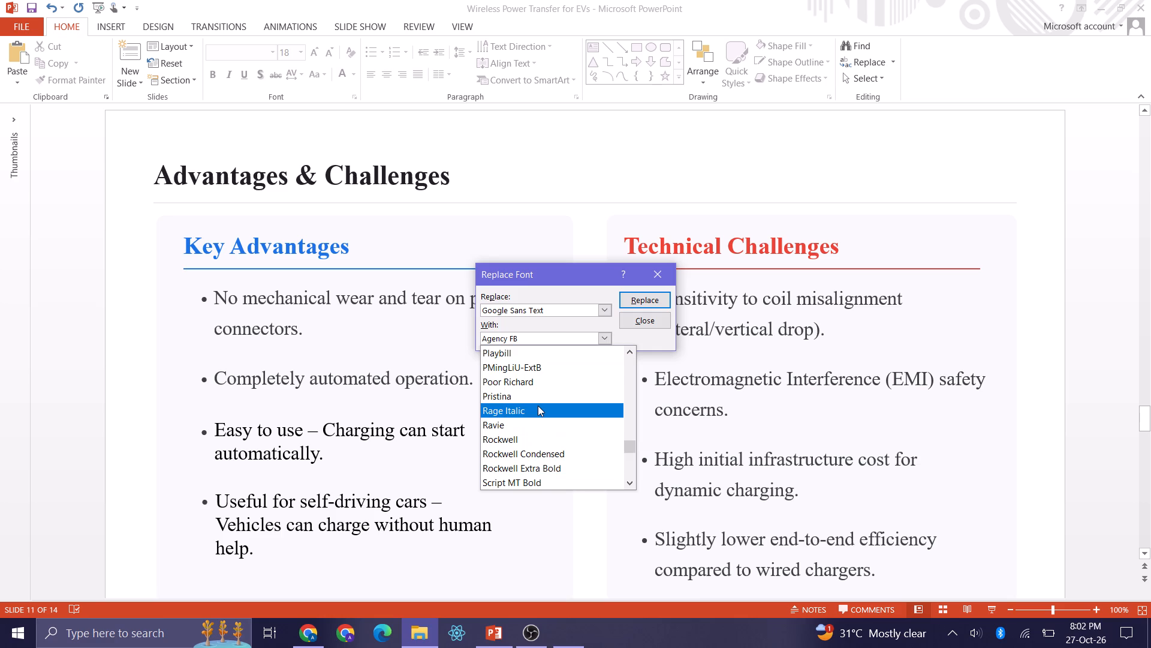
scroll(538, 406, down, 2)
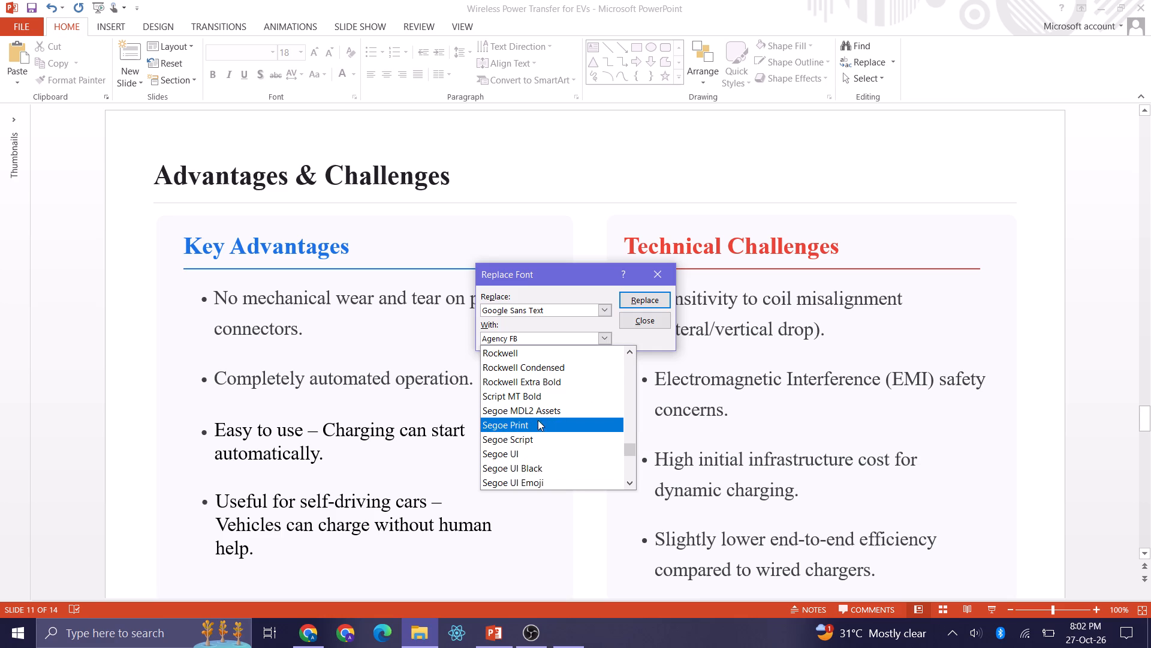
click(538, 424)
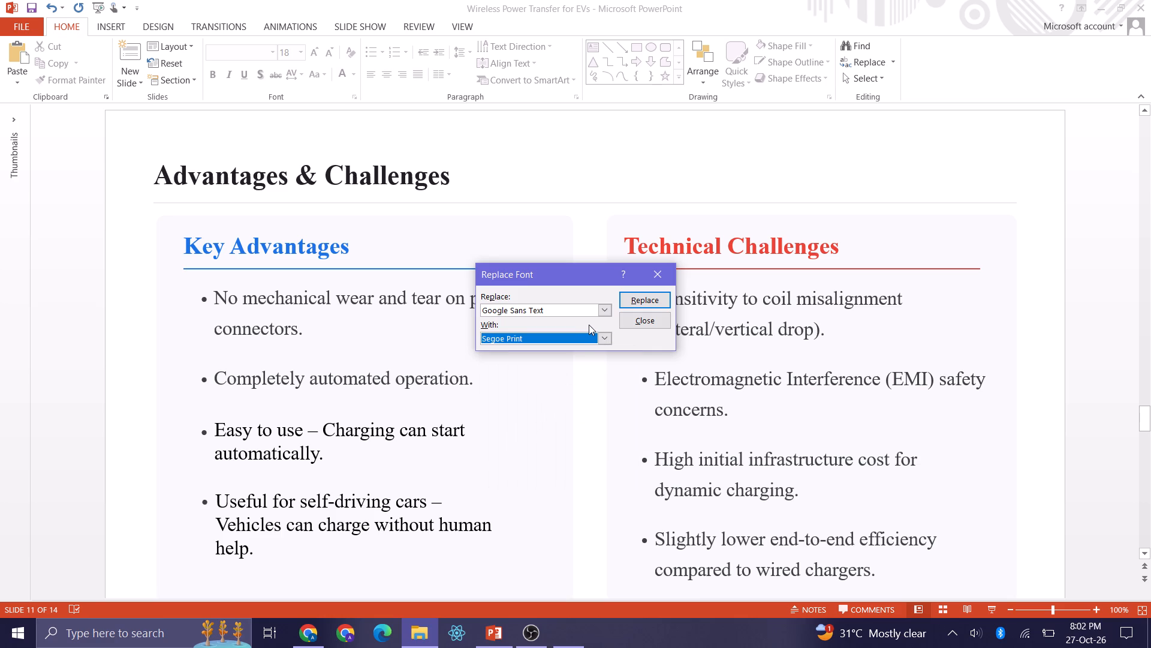
Close the Replace Font dialog and try to save the presentation.
click(652, 275)
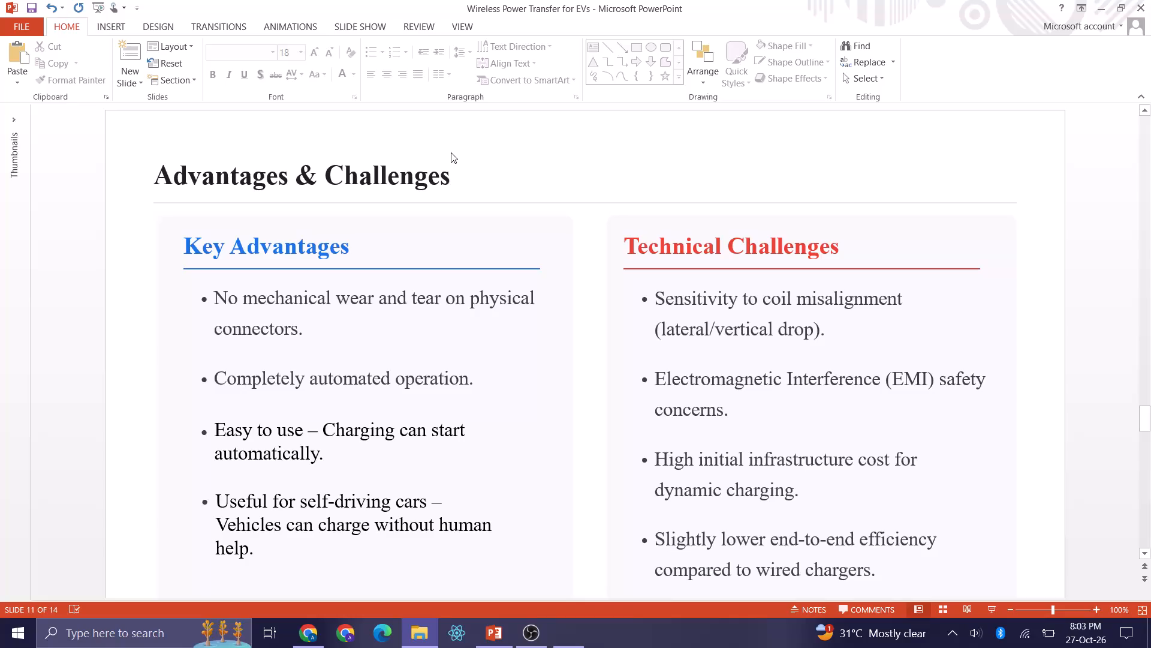
click(35, 13)
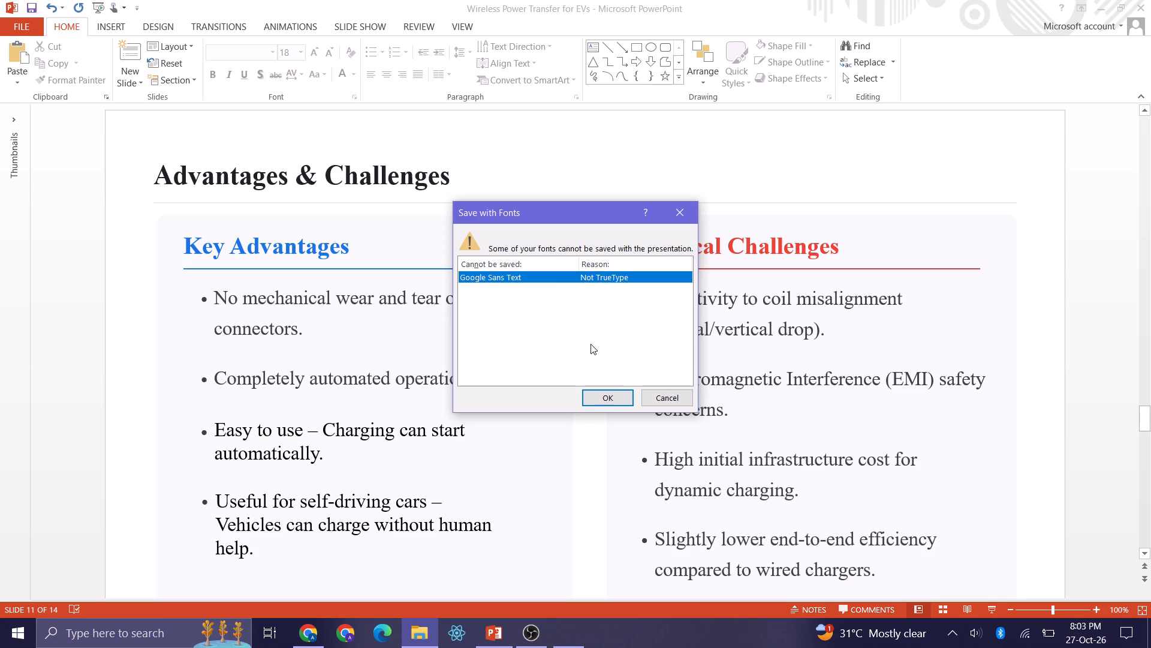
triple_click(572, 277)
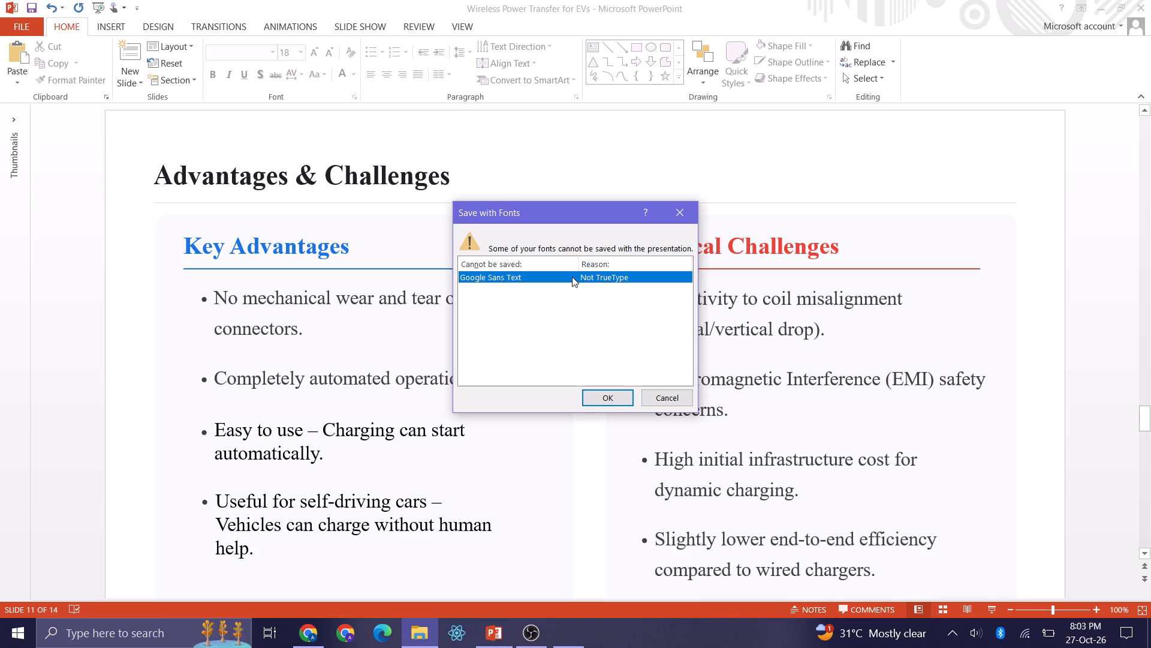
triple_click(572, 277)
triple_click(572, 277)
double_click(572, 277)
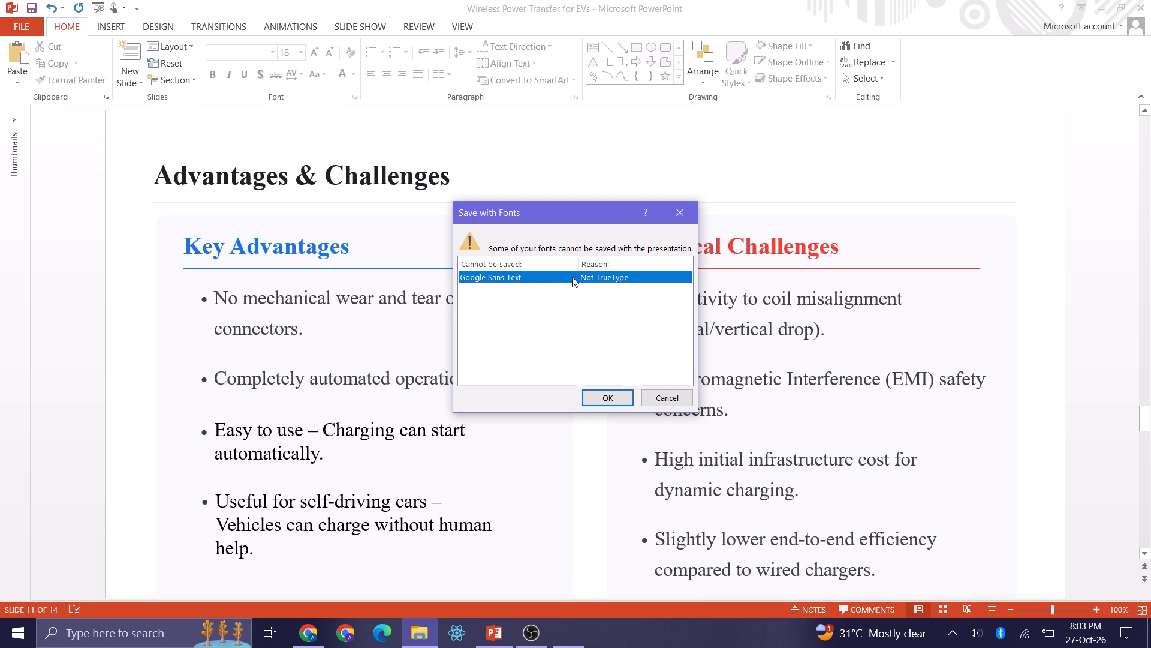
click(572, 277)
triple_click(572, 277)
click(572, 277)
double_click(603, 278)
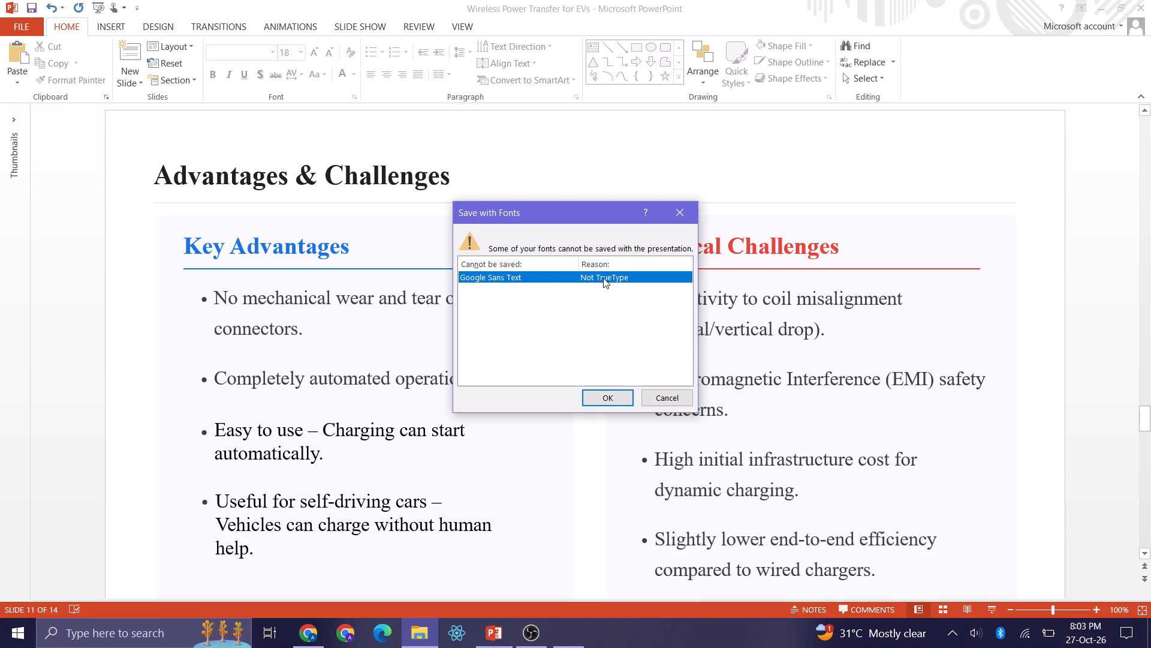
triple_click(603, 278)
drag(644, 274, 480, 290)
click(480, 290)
Take a screen snip of the Save with Fonts dialog listing the Google Sans Text font.
key(shift+super+s)
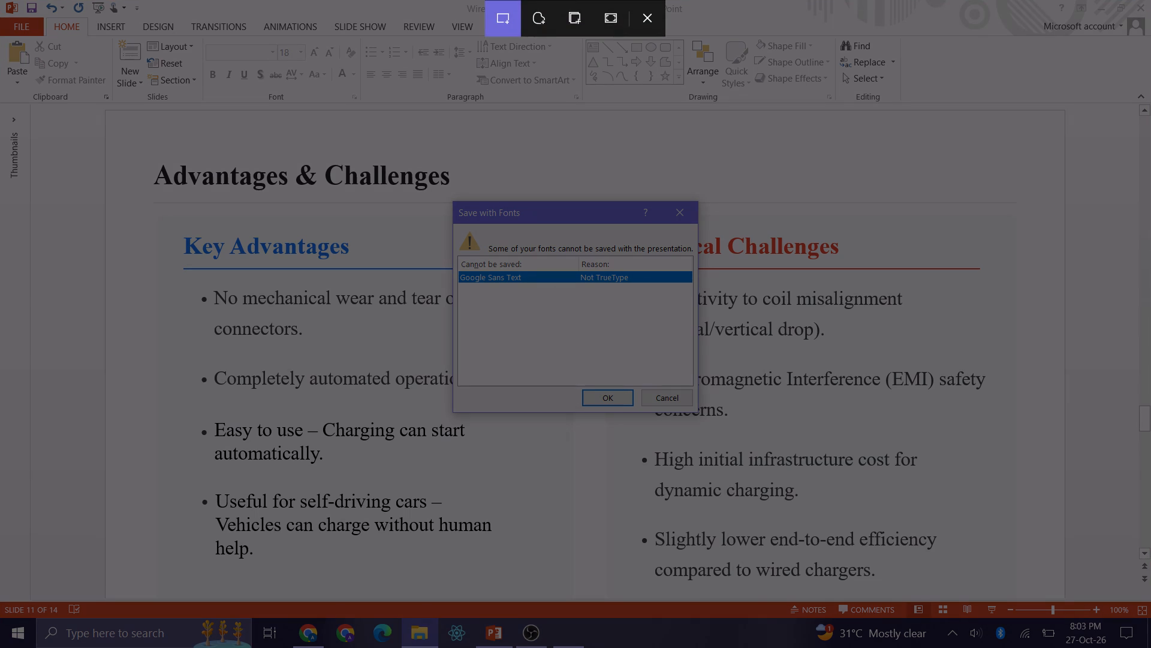
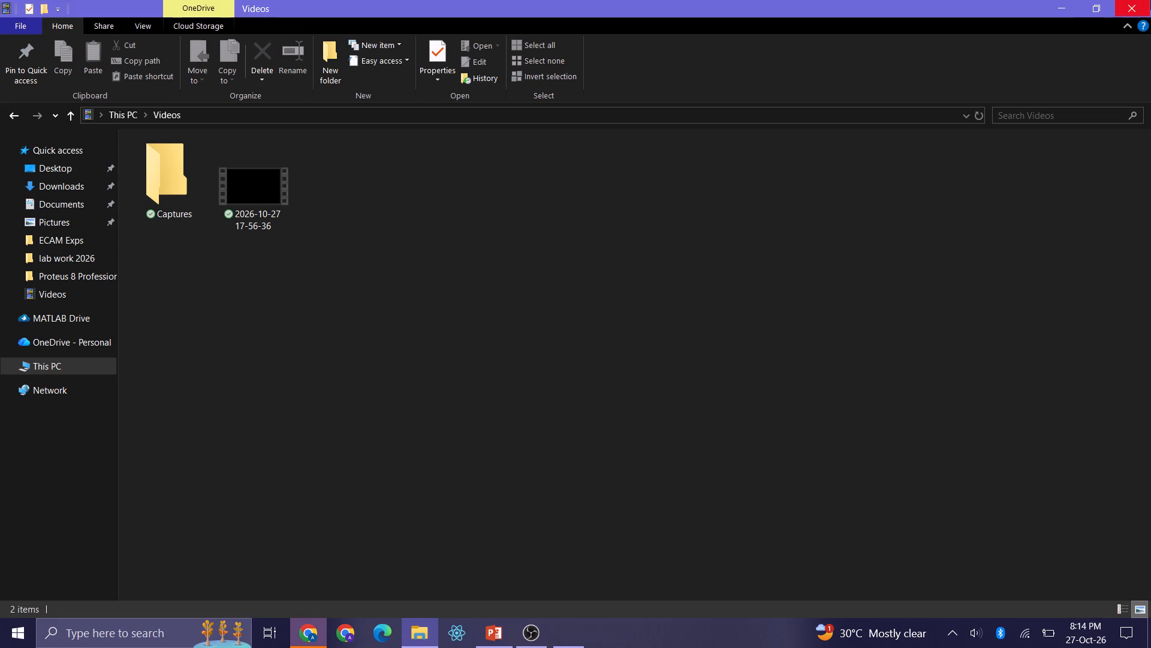
click(1150, 0)
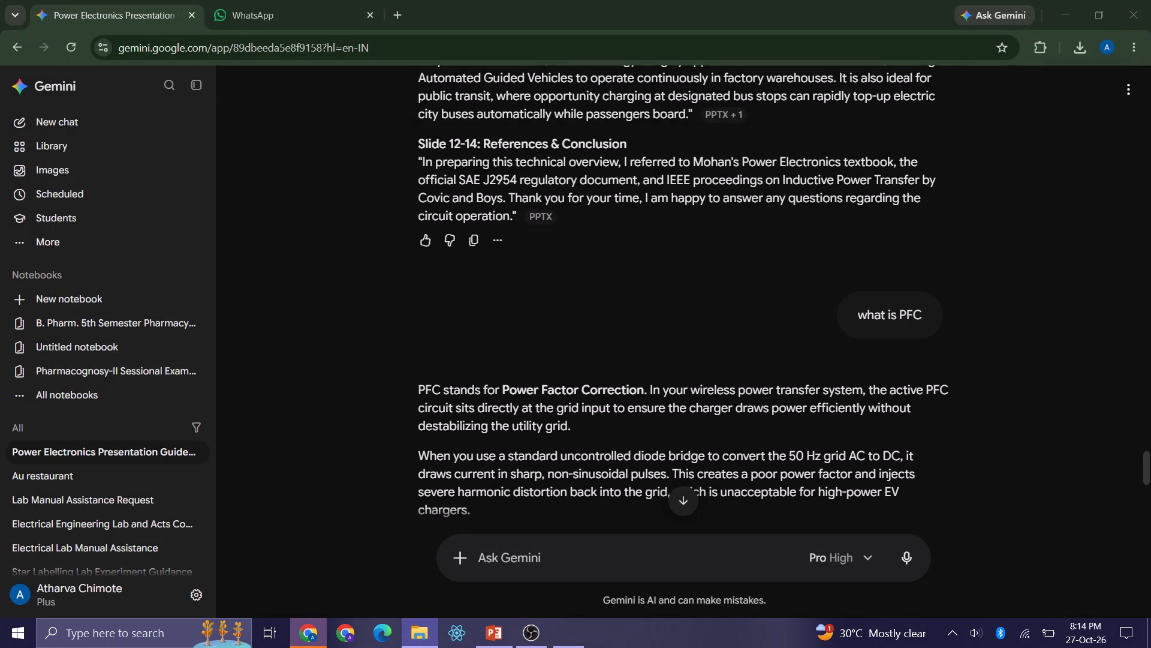
click(300, 630)
click(1150, 0)
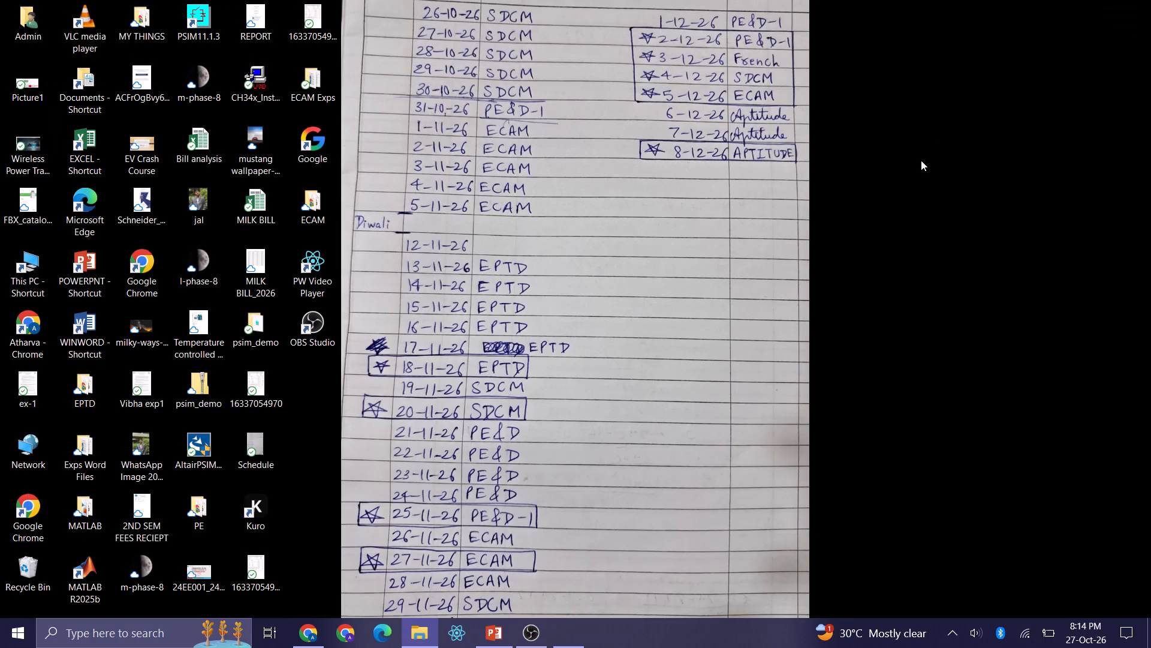
Refresh the desktop.
right_click(921, 160)
click(944, 204)
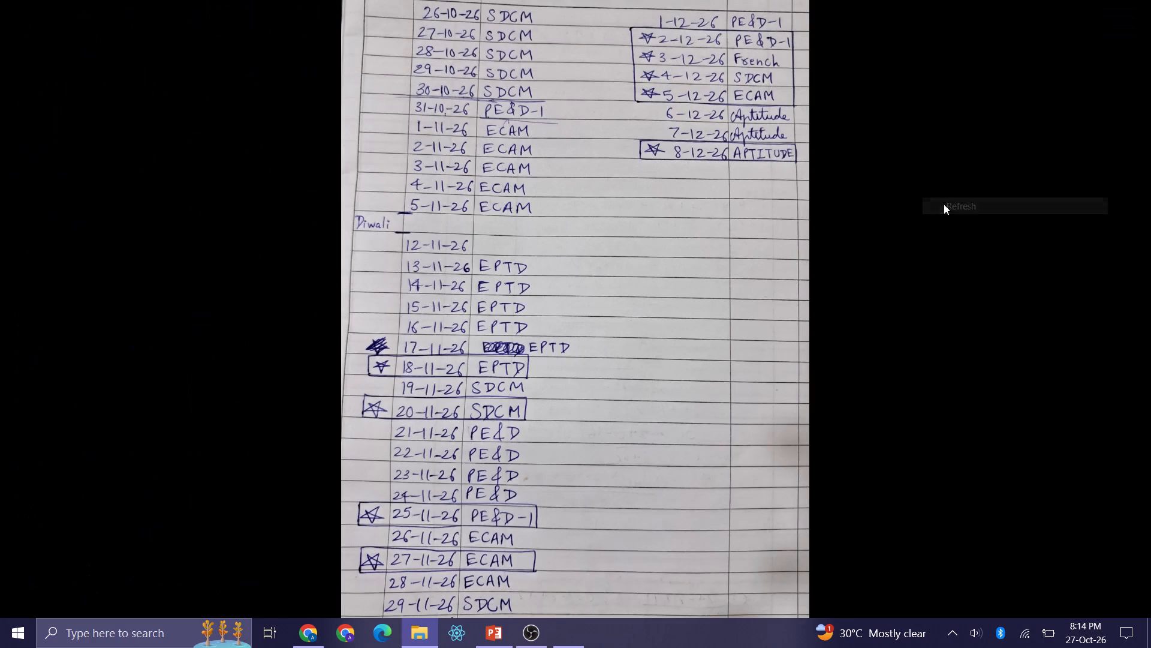
Bring up the computer's power options.
click(0, 647)
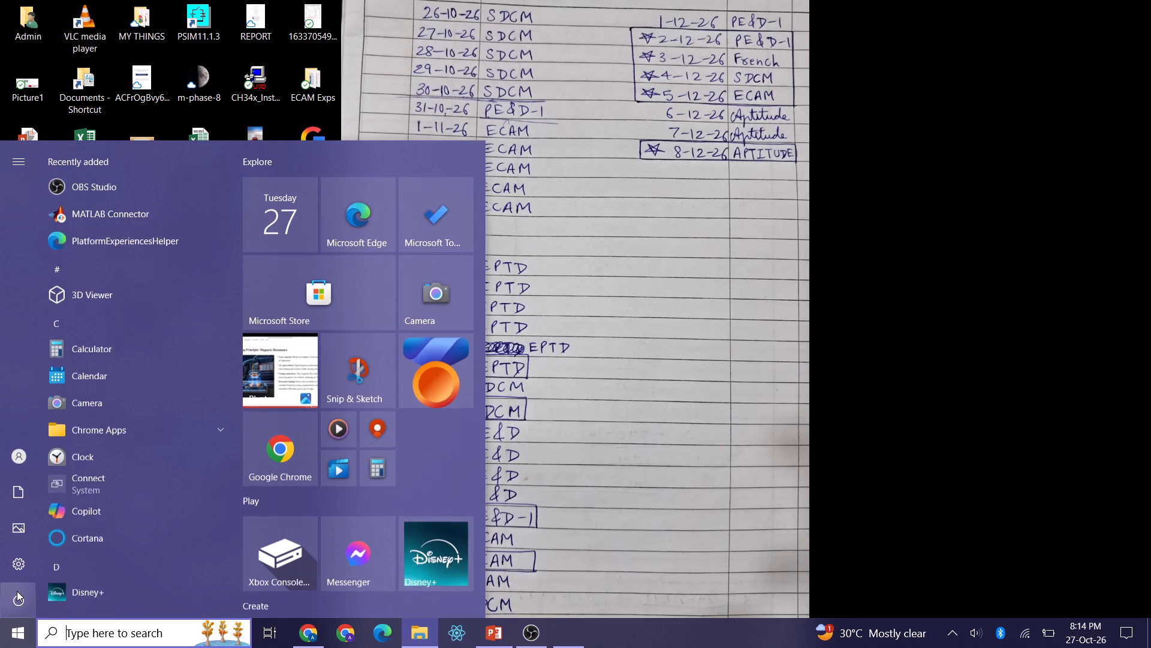
click(17, 591)
click(17, 591)
click(17, 591)
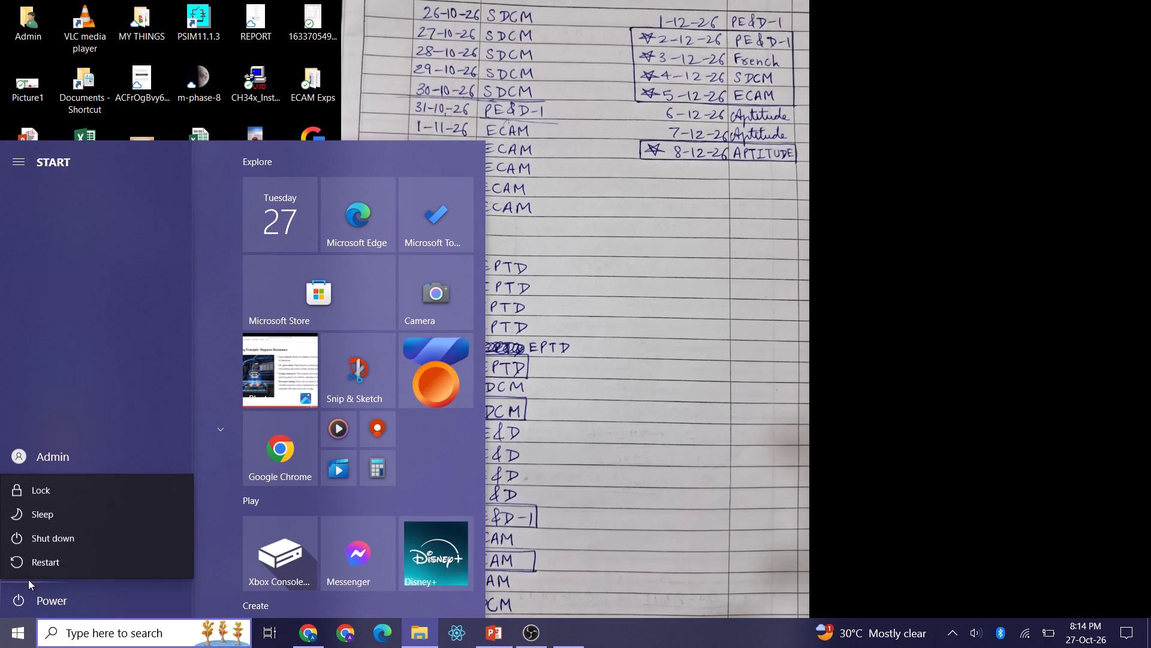